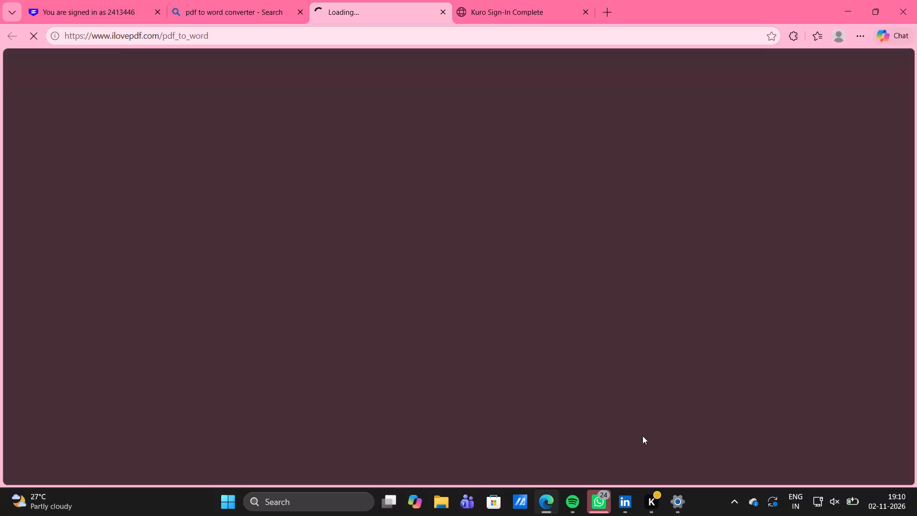
Open WhatsApp from the recent Windows searches.
click(301, 506)
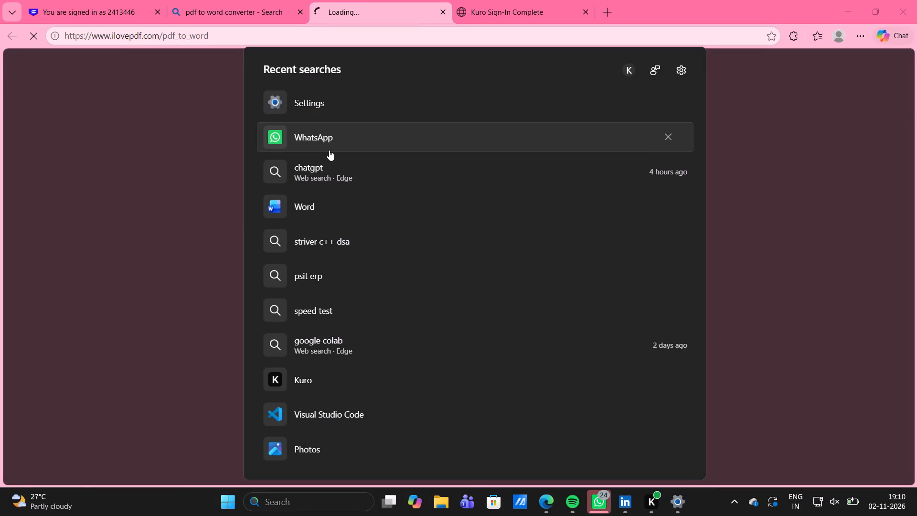
click(329, 150)
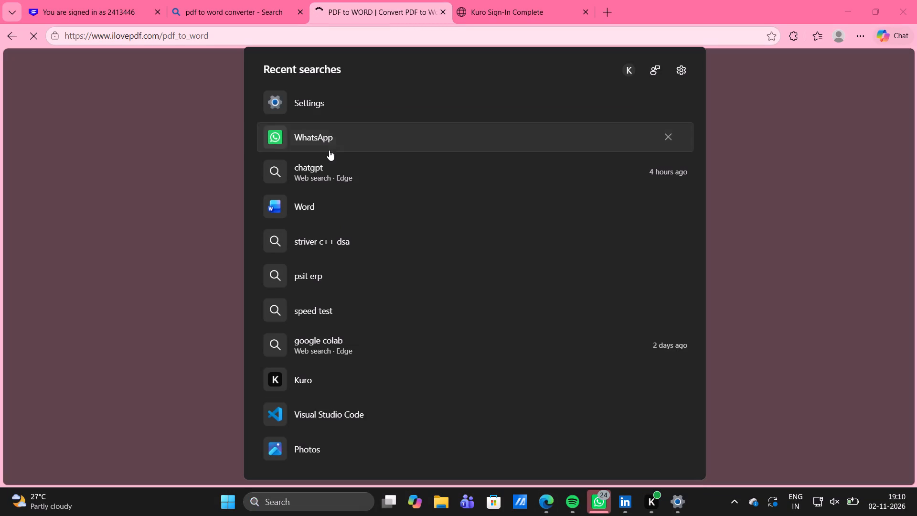
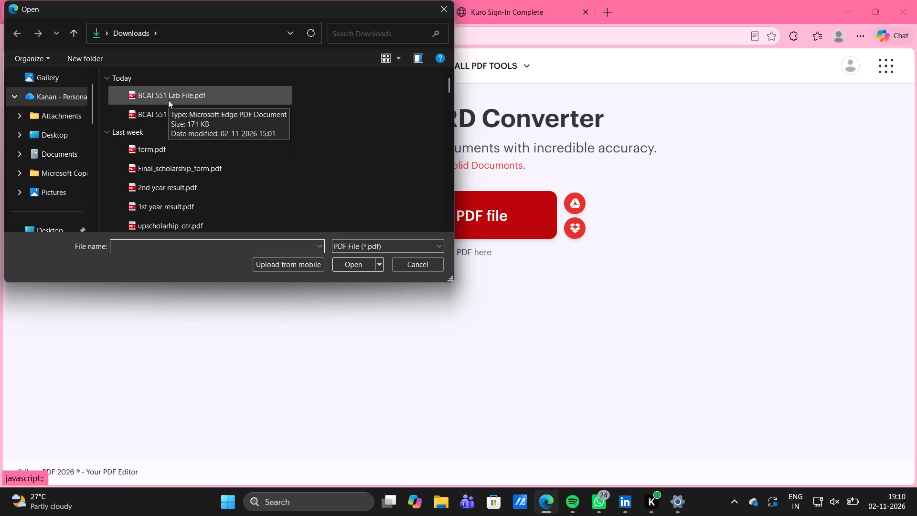
Upload the file BCAI 551 for AI department final.pdf from Downloads to the PDF to Word converter.
click(157, 120)
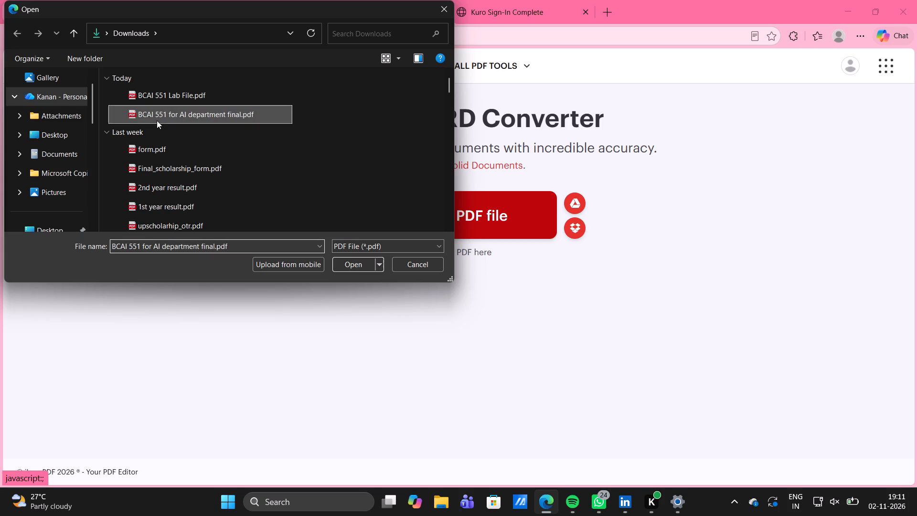
click(355, 269)
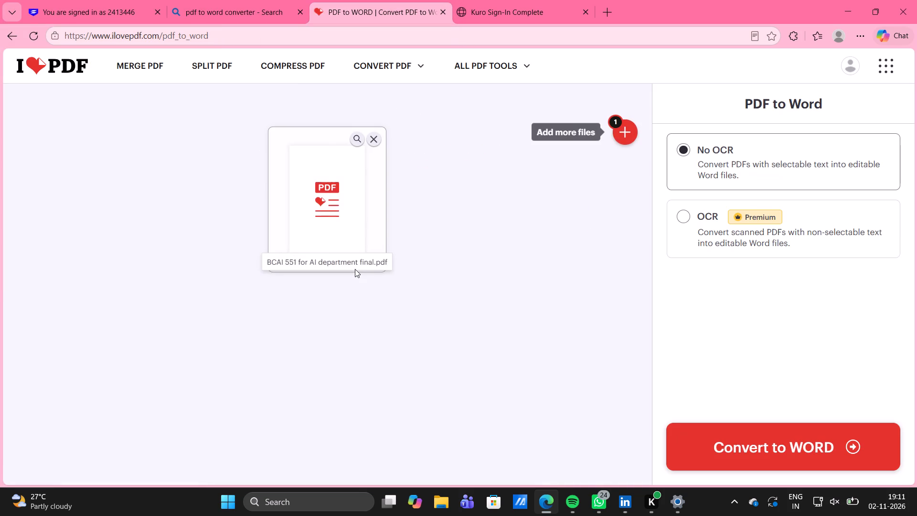
Convert the BCAI 551 lab file PDF to Word with No OCR and download the converted document.
click(685, 451)
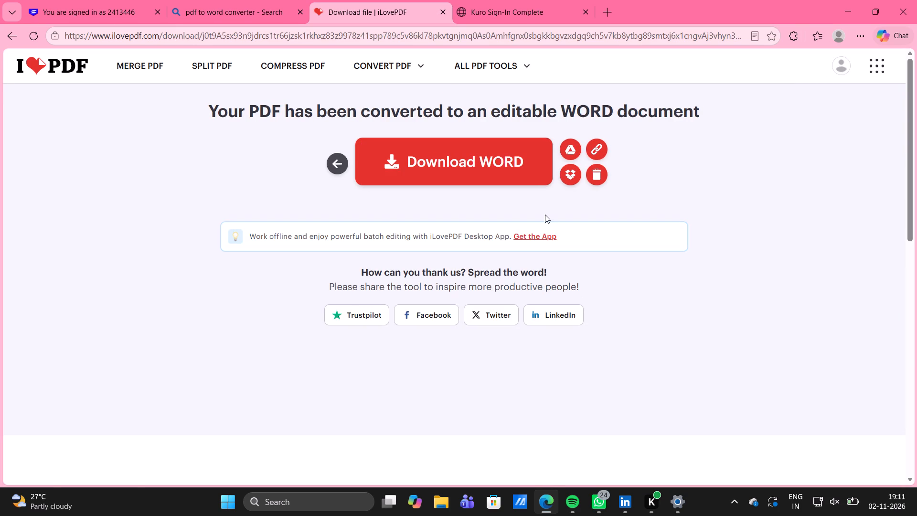
click(506, 174)
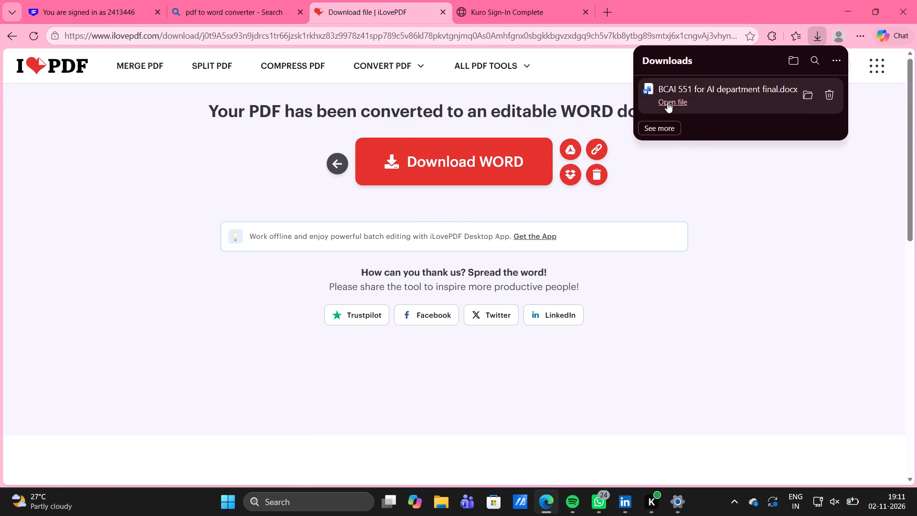
Open the downloaded "BCAI 551 for AI department final.docx" in Word and enable editing.
click(667, 101)
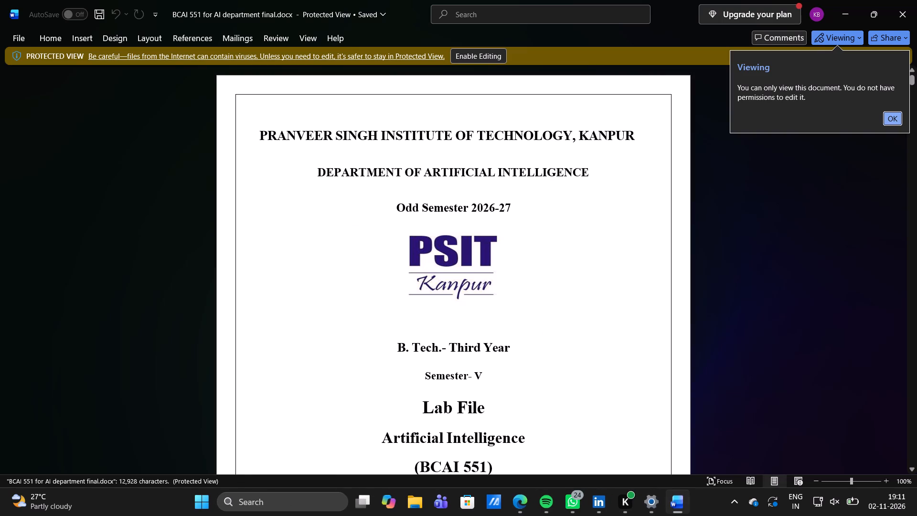
click(480, 58)
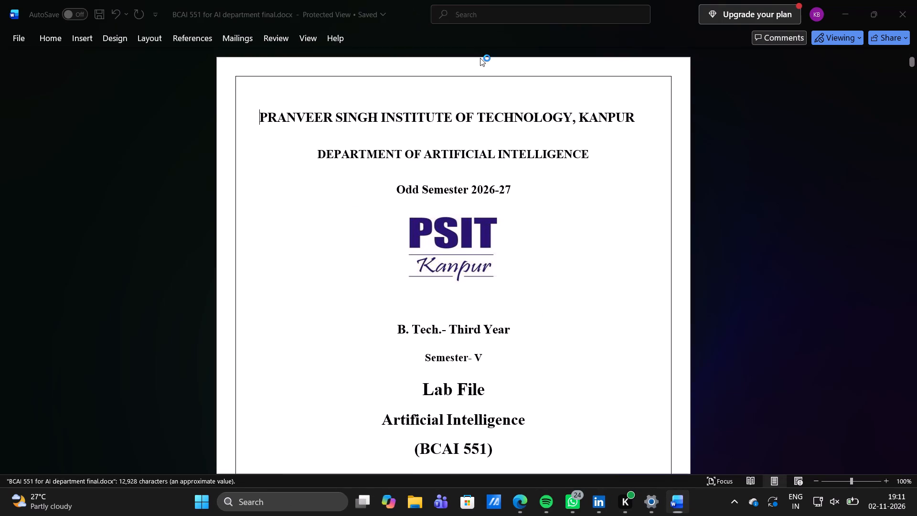
Delete the faculty member's name after "Mr." in the Submitted To block of the cover page.
scroll(501, 313, down, 1)
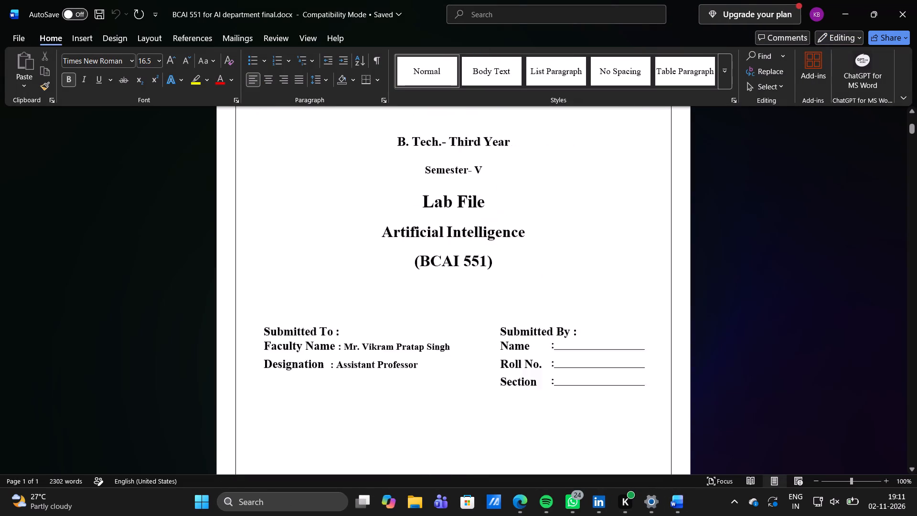
scroll(501, 313, down, 1)
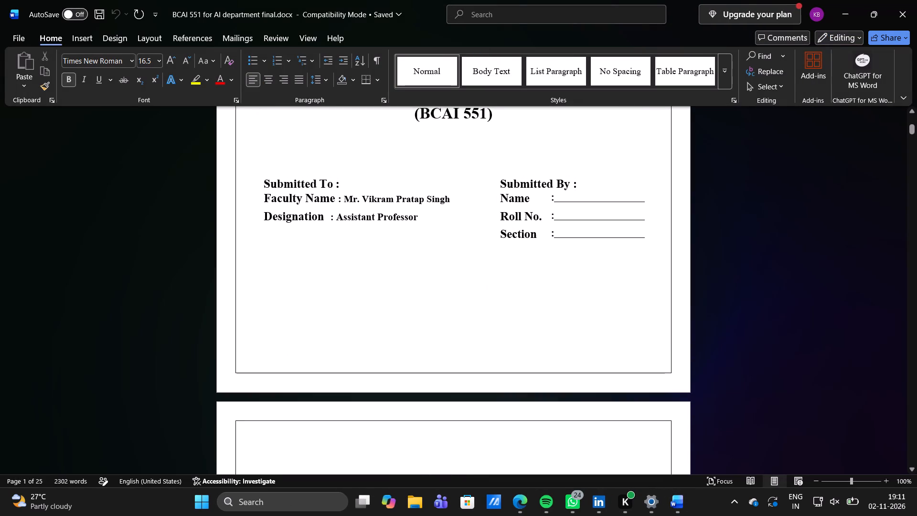
click(460, 200)
key(BackSpace)
key(BackSpace)
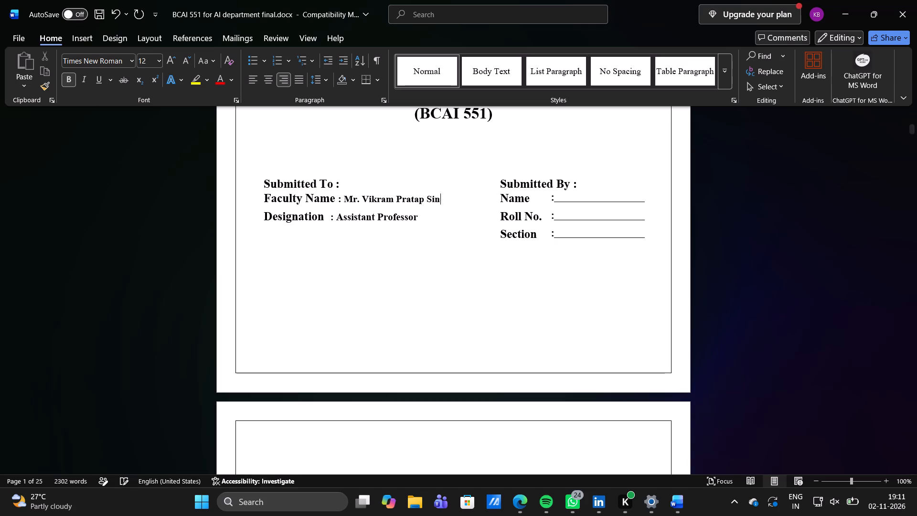
key(BackSpace)
key(BackSpace)
key(BackSpace)
key(BackSpace)
key(BackSpace)
key(BackSpace)
key(BackSpace)
key(BackSpace)
key(BackSpace)
key(BackSpace)
key(BackSpace)
key(BackSpace)
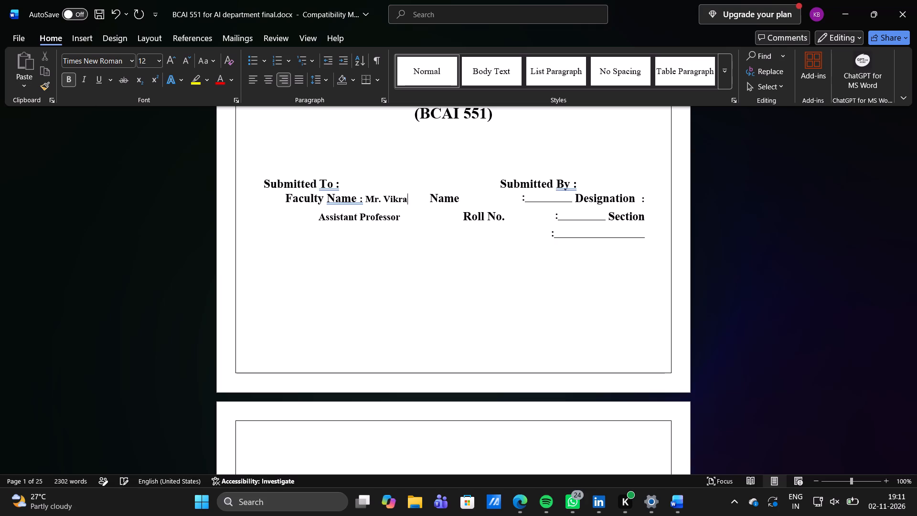
key(BackSpace)
key(BackSpace)
key(BackSpace)
key(BackSpace)
key(BackSpace)
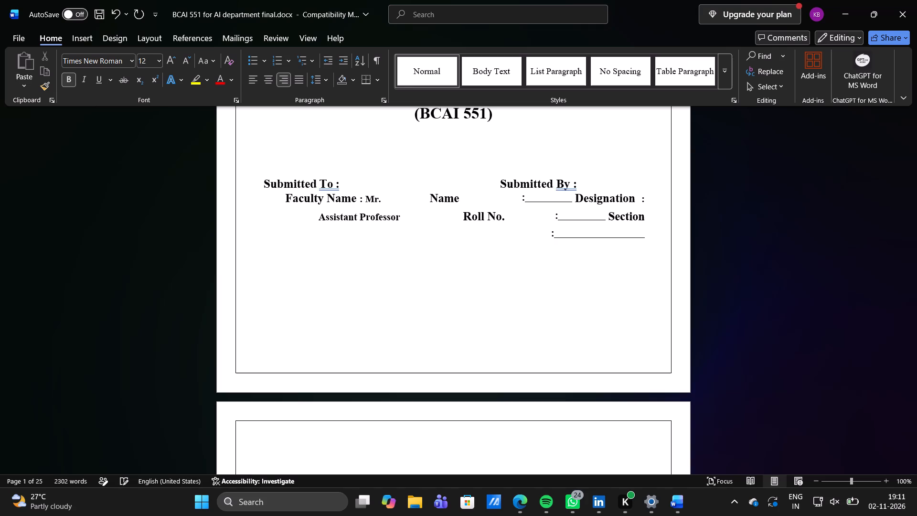
Enter the new faculty member's name after "Mr." in the Faculty Name line of the Submitted To block.
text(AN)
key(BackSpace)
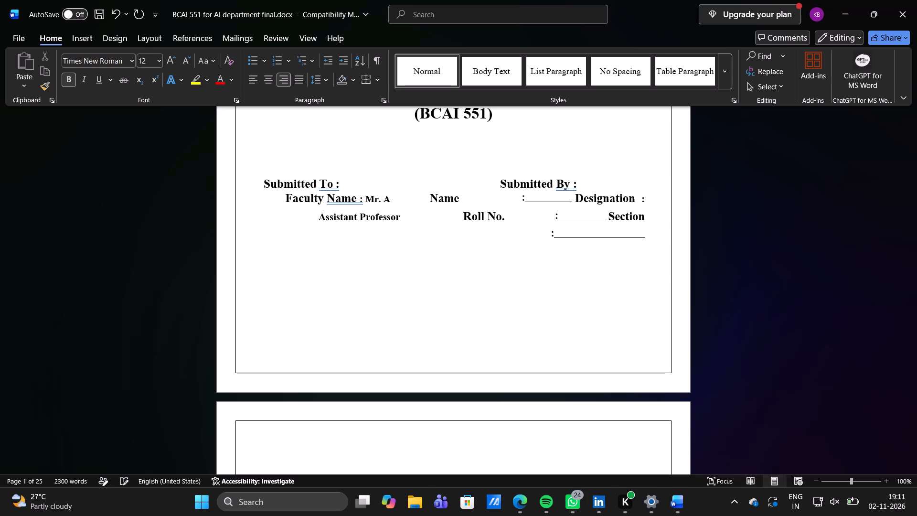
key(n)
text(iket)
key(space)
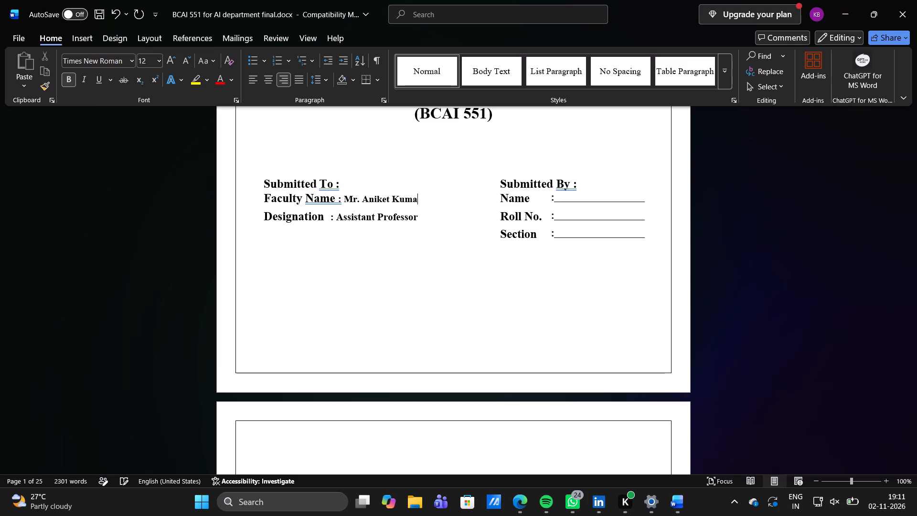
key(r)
Fill in the student's full name on the Name line of the Submitted By block.
click(568, 192)
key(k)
key(BackSpace)
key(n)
key(BackSpace)
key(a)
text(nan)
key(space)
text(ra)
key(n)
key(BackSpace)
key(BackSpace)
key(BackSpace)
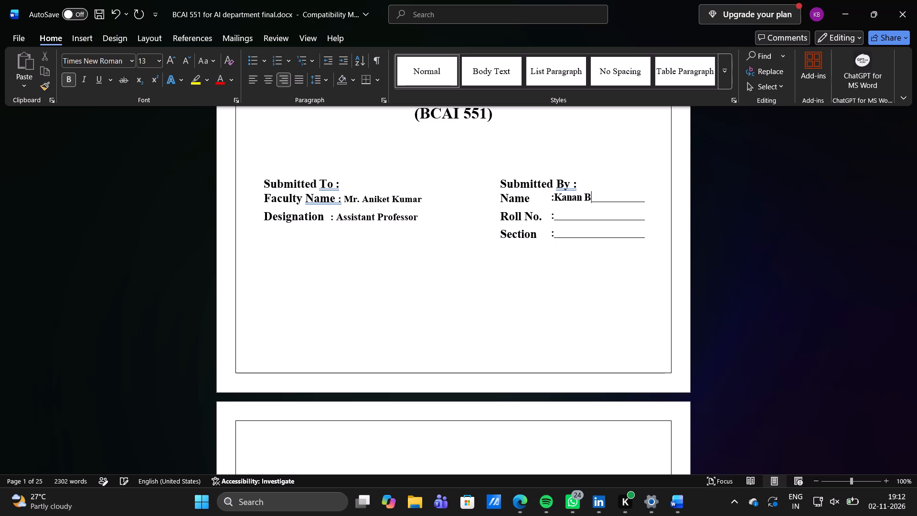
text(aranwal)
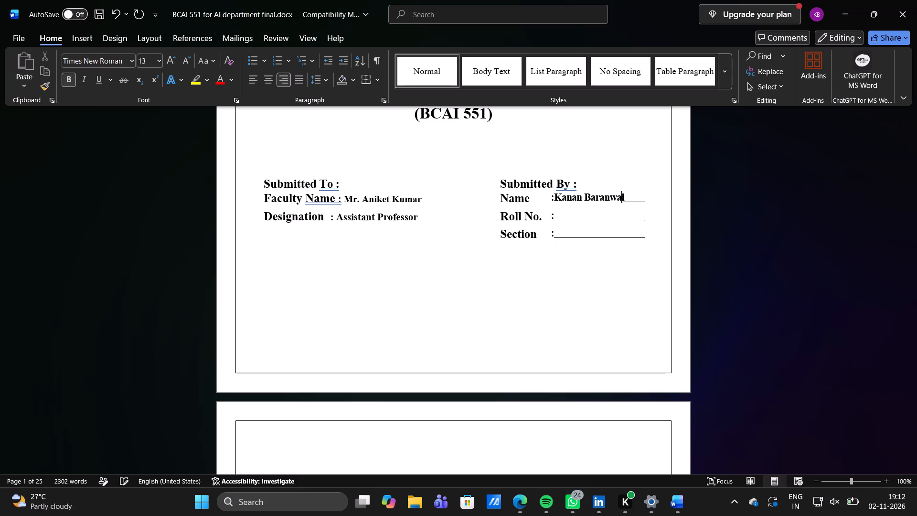
Fill in the student's roll number on the Roll No. line of the Submitted By block.
click(568, 219)
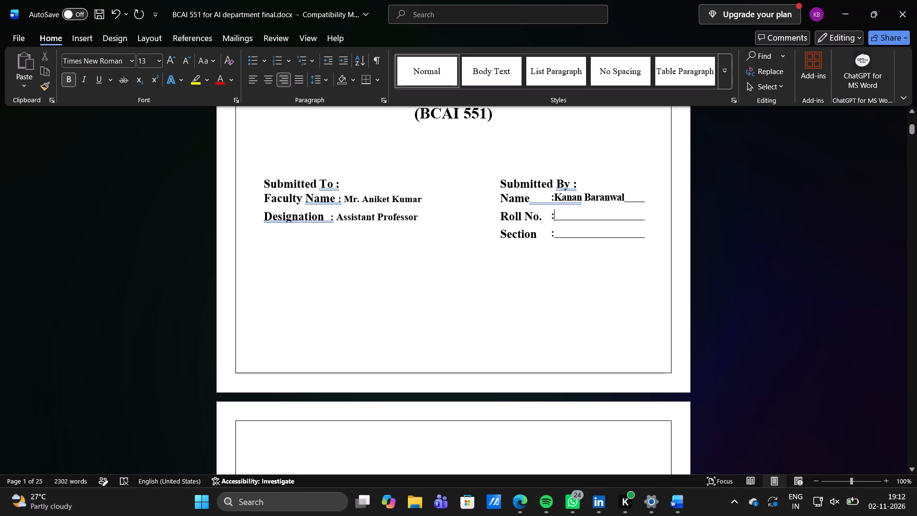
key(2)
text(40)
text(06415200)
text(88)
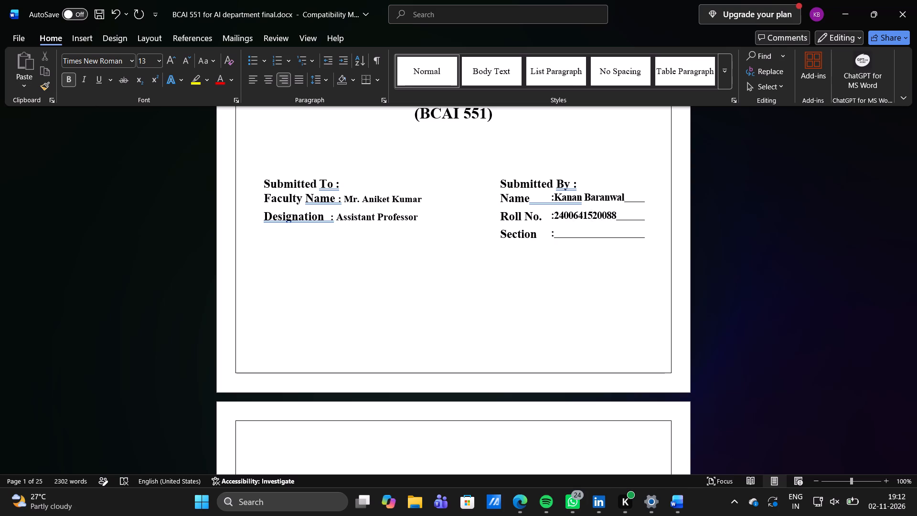
Fill in the Section field of the Submitted By block with "CS(AI) 3A".
click(587, 228)
text(CS)
key(shift+parenleft)
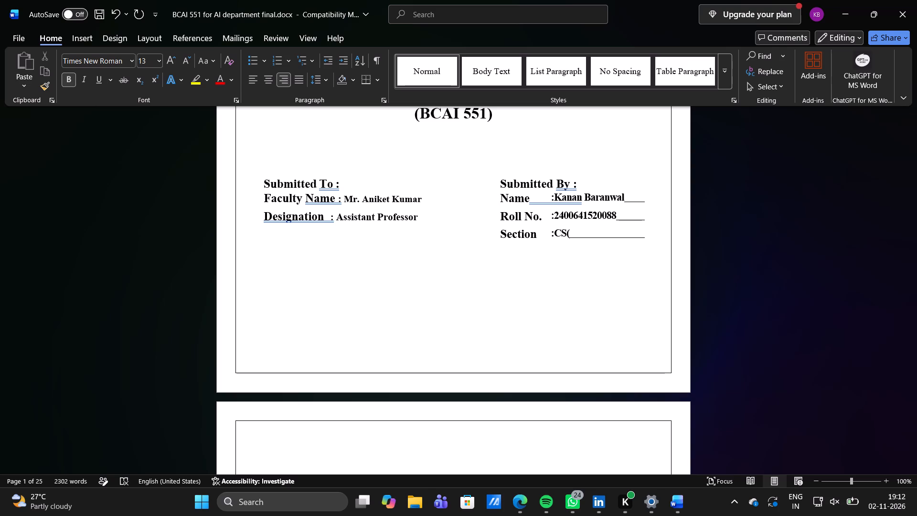
key(a)
key(i)
key(shift+parenright)
key(space)
text(3A)
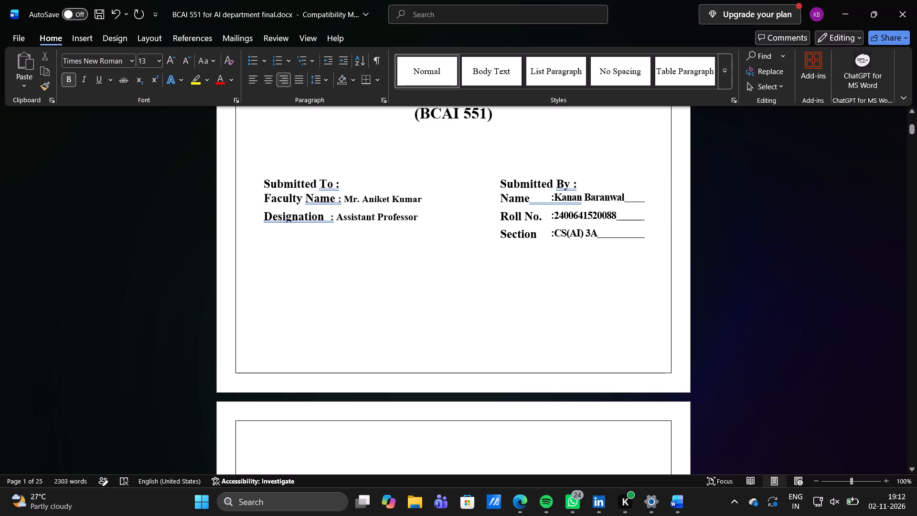
Remove the leftover blank underlines after the student name, roll number and section values.
click(647, 202)
key(BackSpace)
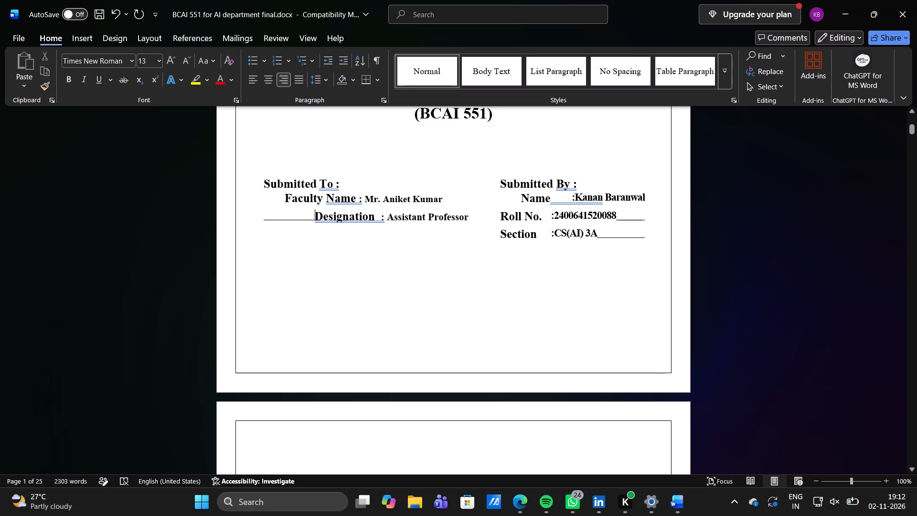
click(647, 221)
key(BackSpace)
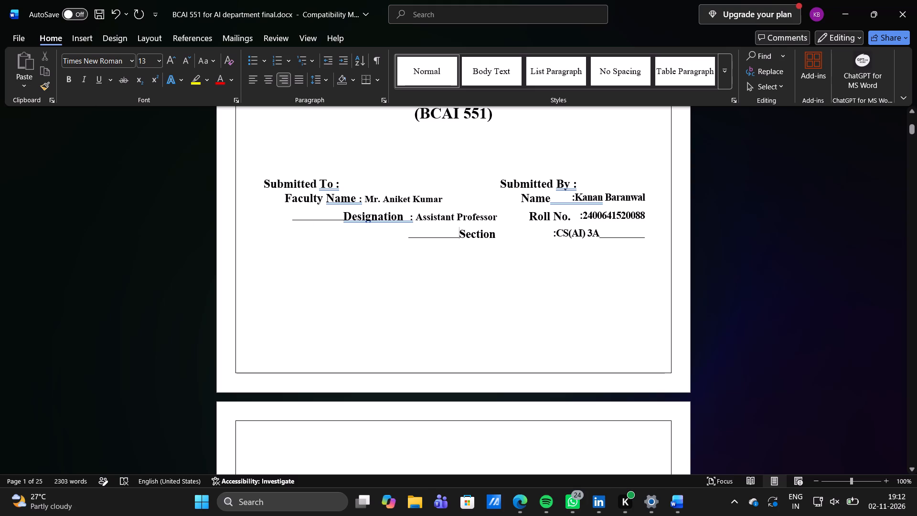
click(648, 240)
key(BackSpace)
key(BackSpace)
key(BackSpace)
key(BackSpace)
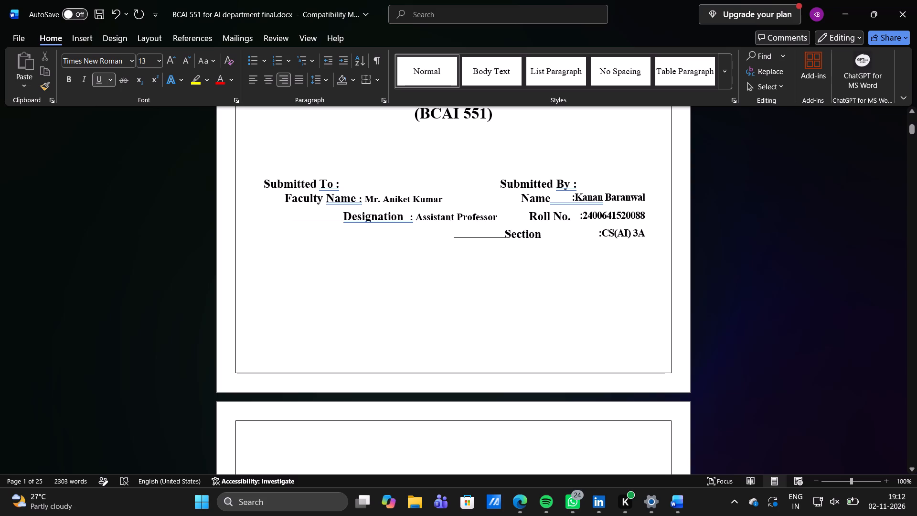
Close the gap between the faculty name and the student Name label, and left-align the submission details.
click(520, 194)
key(BackSpace)
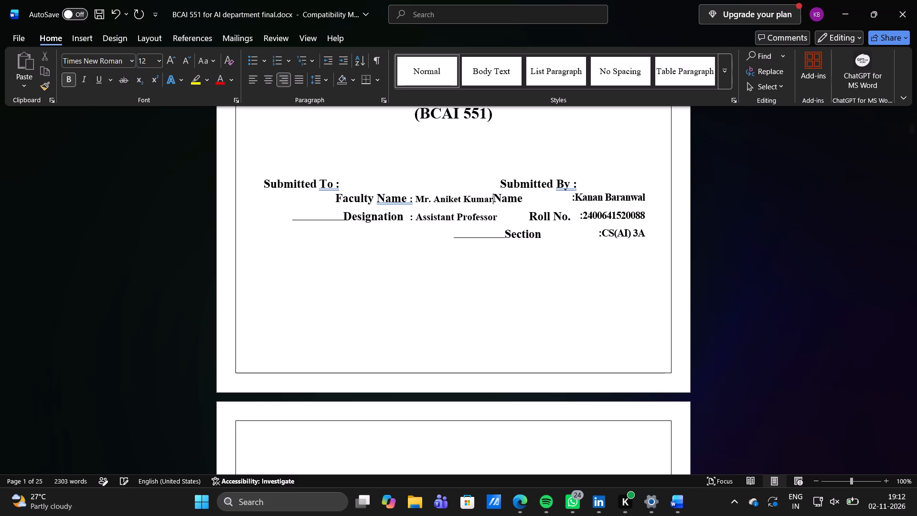
click(334, 202)
key(BackSpace)
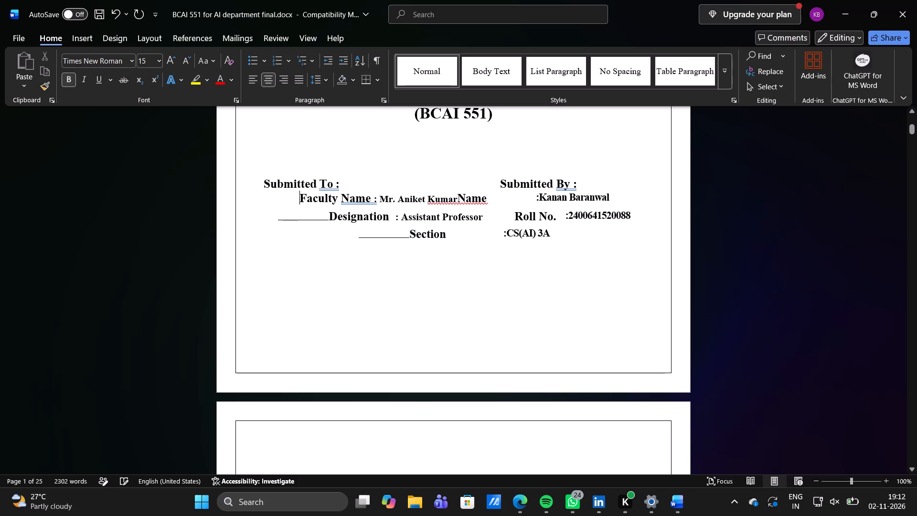
key(BackSpace)
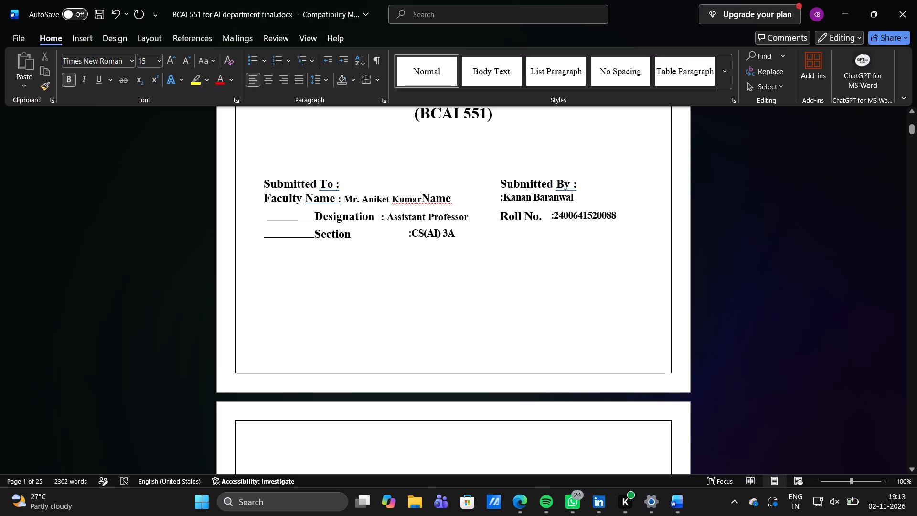
Remove the stray underline before Designation and start Designation on its own line.
click(317, 216)
key(BackSpace)
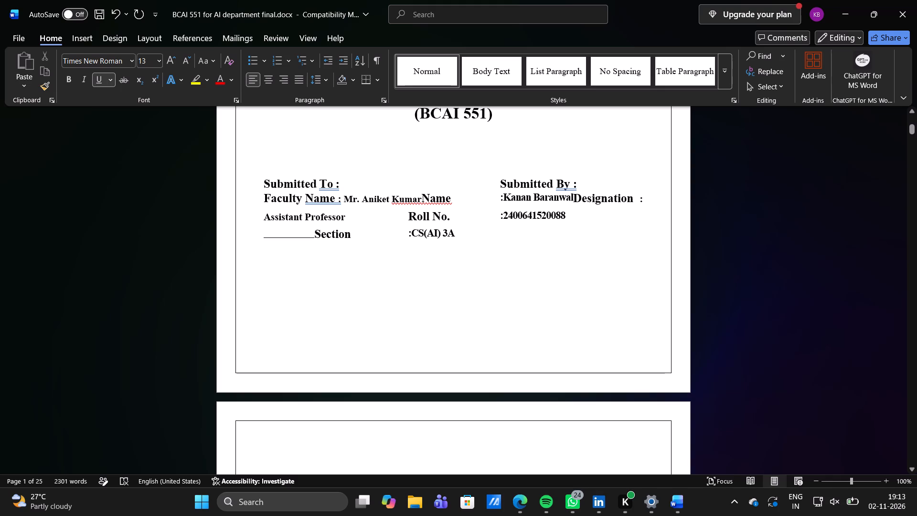
key(Return)
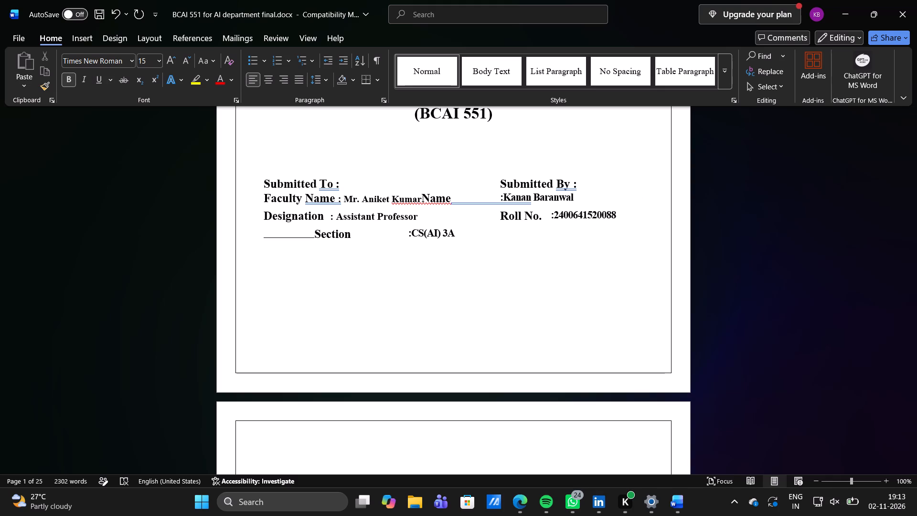
Insert spaces after the faculty name to move the student Name label toward the Submitted By column.
click(560, 204)
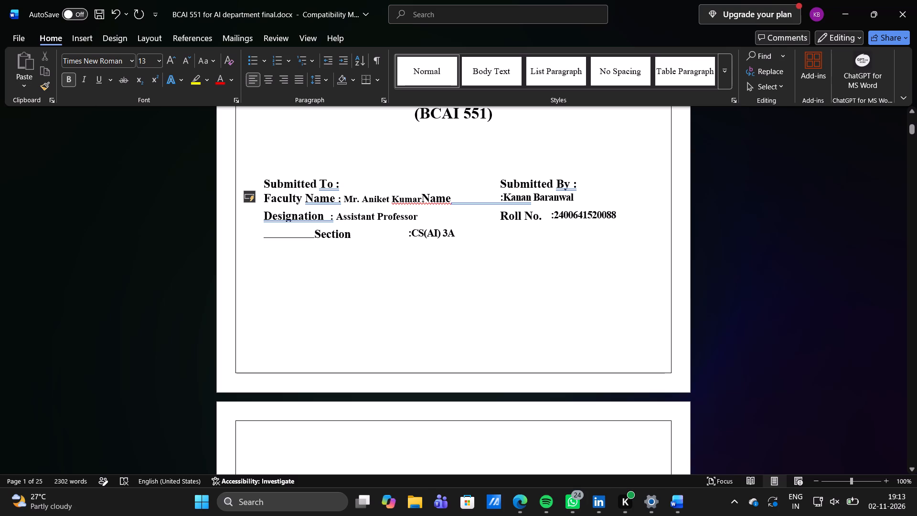
click(421, 193)
key(space)
key(space)
key(space)
key(space)
key(space)
key(space)
key(space)
key(space)
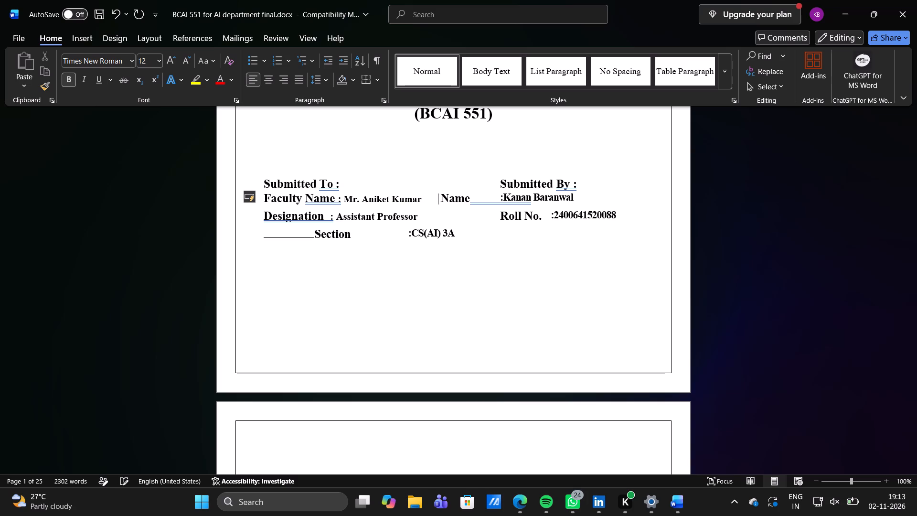
key(space)
key(space)
key(space)
key(space)
key(space)
key(space)
key(space)
key(space)
key(space)
key(space)
key(space)
key(space)
key(space)
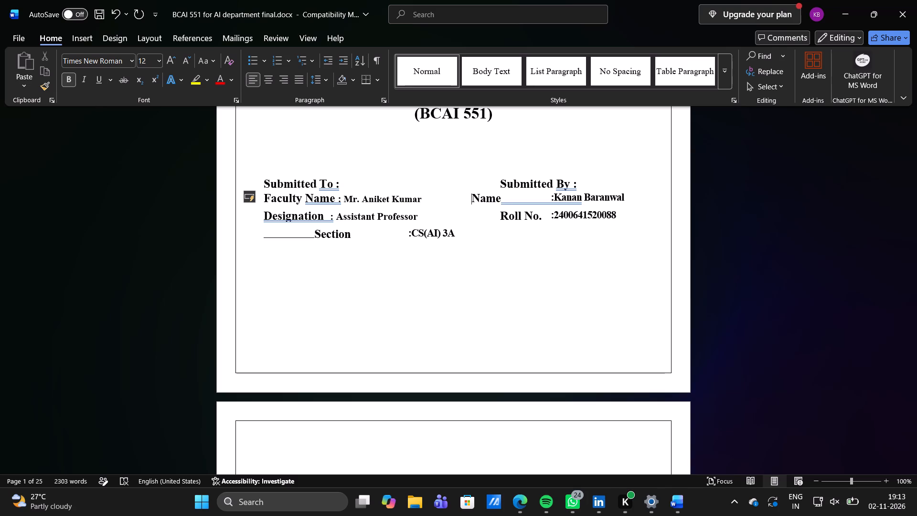
Remove the gap between the student Name label and its colon.
key(Right)
key(Right)
key(Right)
key(Right)
key(Right)
key(Right)
key(Left)
key(BackSpace)
Add spaces before the student Name label so that it lines up under the Submitted By heading.
key(Left)
key(Left)
key(Left)
key(Left)
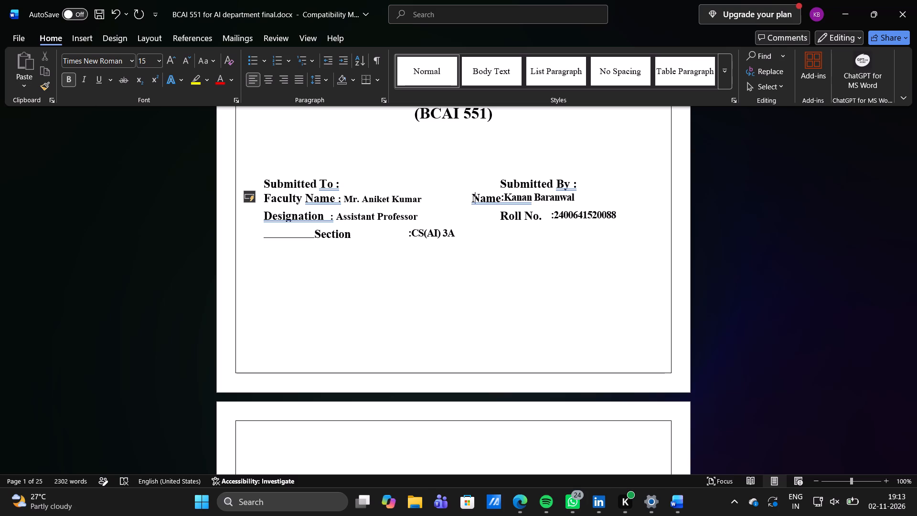
key(space)
key(space)
key(space)
key(space)
key(space)
key(space)
key(space)
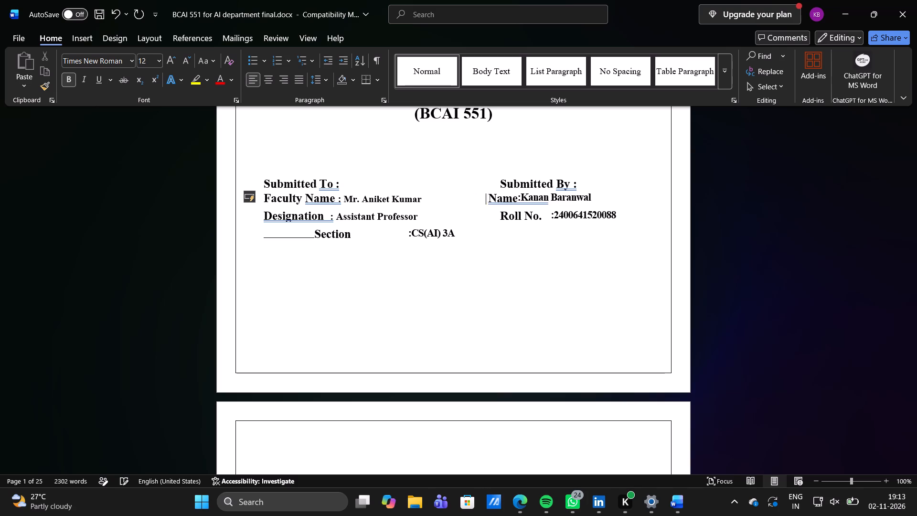
key(space)
key(space)
key(space)
key(space)
key(space)
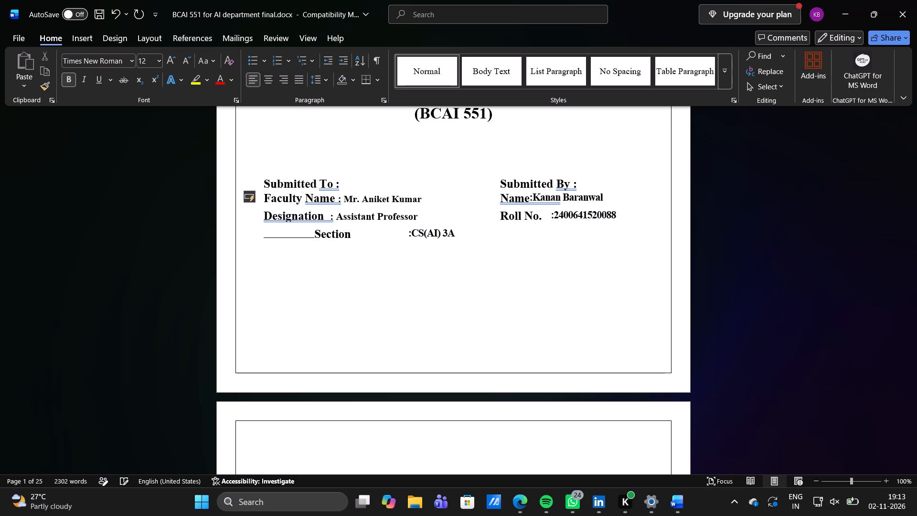
Insert a space between the colon and the student's name in the Submitted By block.
key(Right)
key(Right)
key(Right)
key(Right)
key(Right)
key(space)
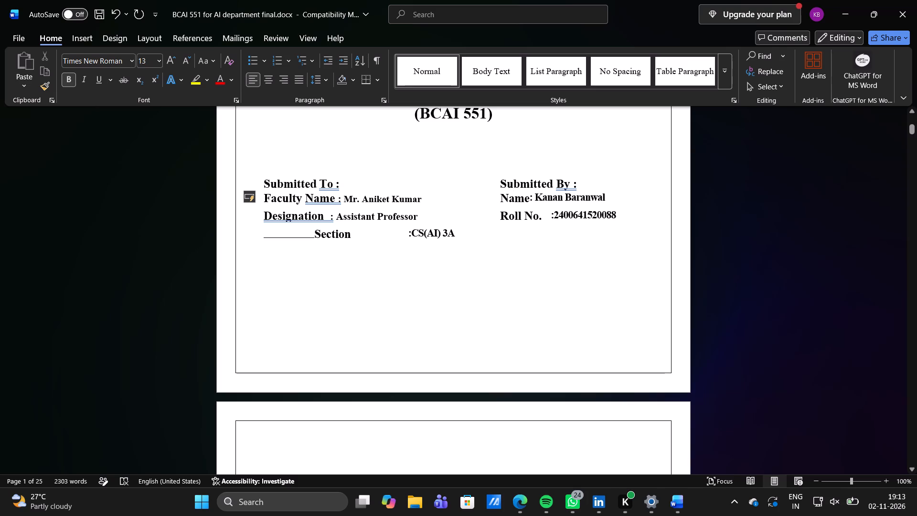
Close the gap between the Roll No. label and its colon, and insert a space before the roll number.
click(552, 216)
key(BackSpace)
key(Right)
key(space)
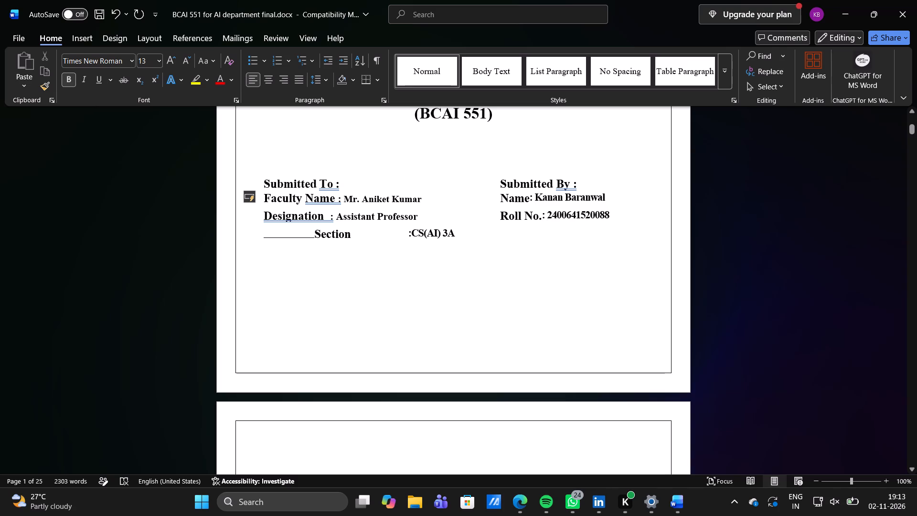
Replace the fourth digit of the student's roll number with 1.
click(566, 220)
key(BackSpace)
key(1)
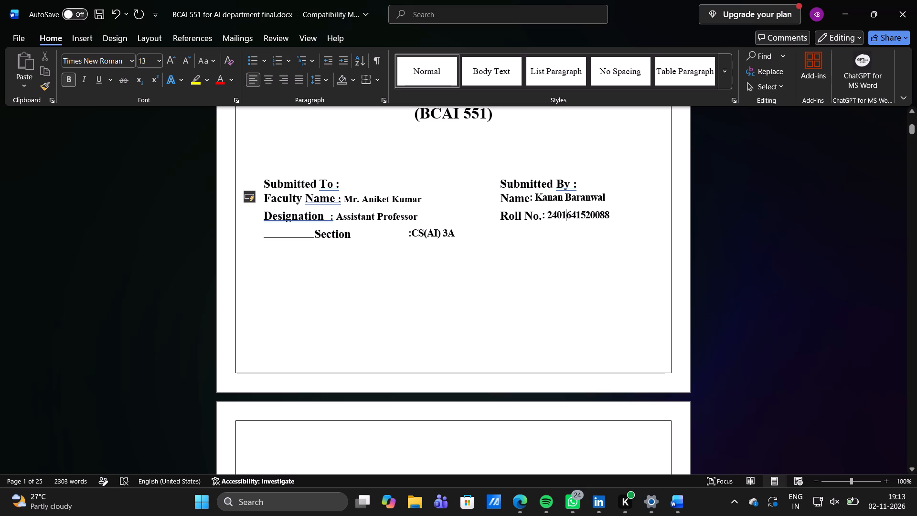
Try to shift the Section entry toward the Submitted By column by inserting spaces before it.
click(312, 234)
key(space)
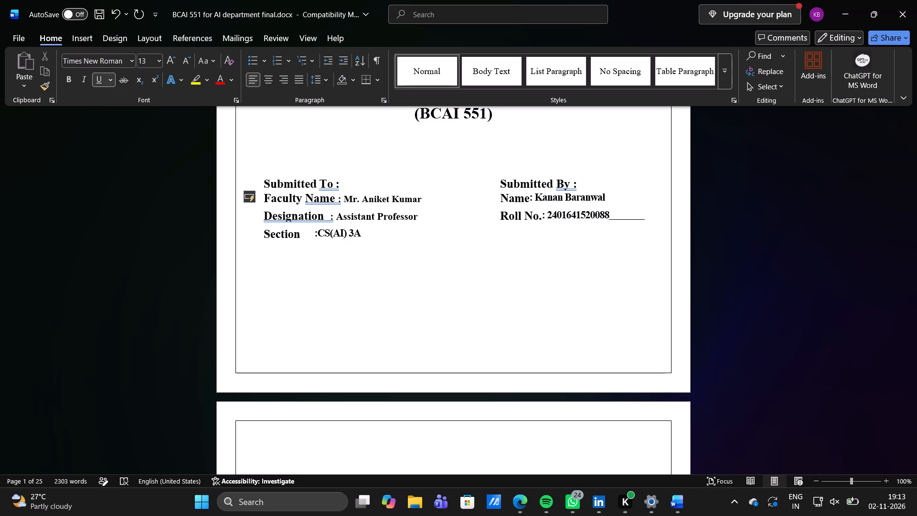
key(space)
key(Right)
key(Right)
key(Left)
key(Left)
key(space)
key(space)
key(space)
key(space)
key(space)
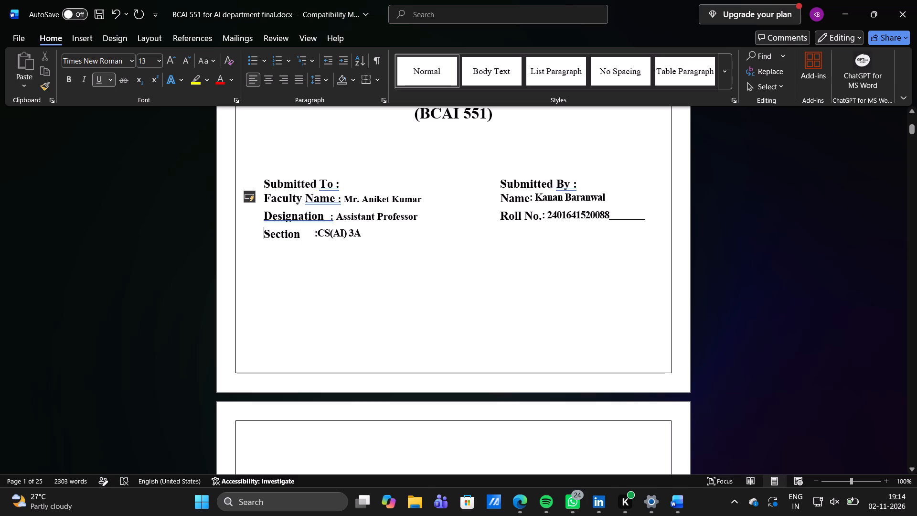
Delete most of the underlined blank space that trails the student's roll number.
click(642, 220)
click(642, 220)
key(backslash)
key(BackSpace)
key(BackSpace)
key(Right)
key(Right)
key(Right)
key(Right)
key(Right)
key(Right)
key(BackSpace)
key(BackSpace)
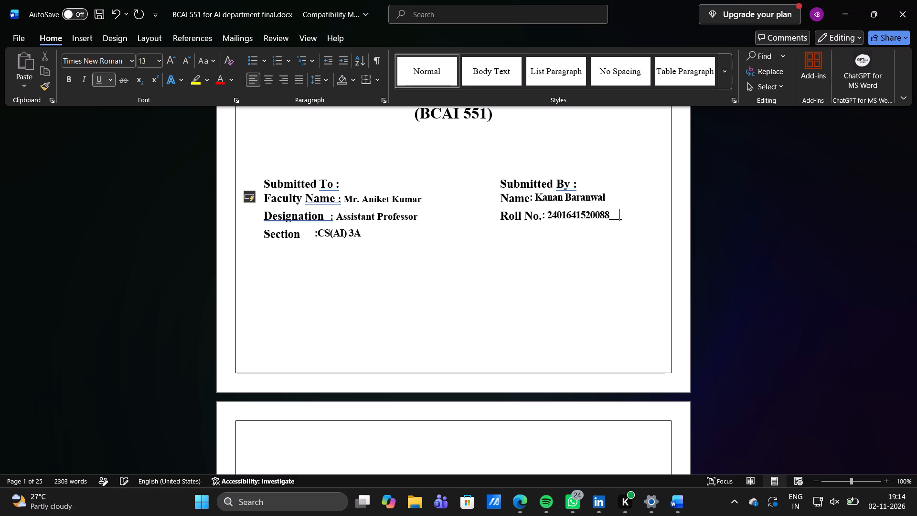
key(BackSpace)
key(BackSpace)
key(BackSpace)
key(BackSpace)
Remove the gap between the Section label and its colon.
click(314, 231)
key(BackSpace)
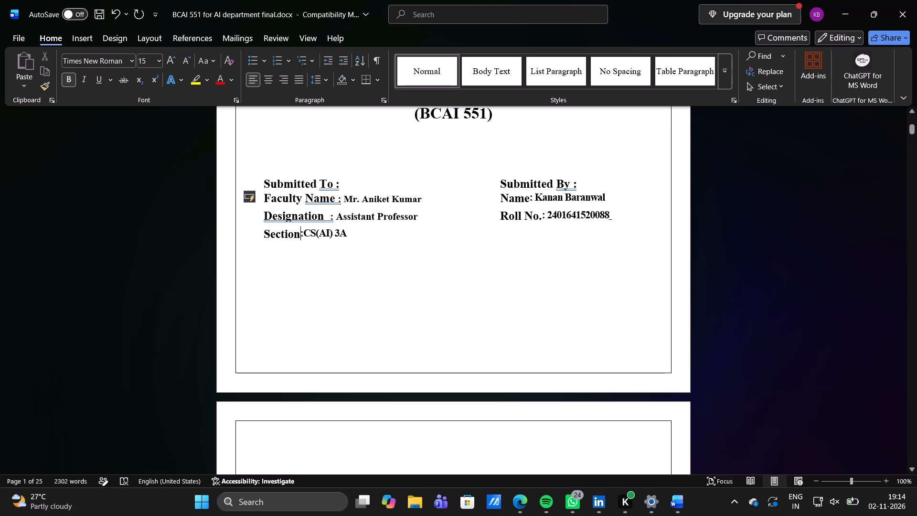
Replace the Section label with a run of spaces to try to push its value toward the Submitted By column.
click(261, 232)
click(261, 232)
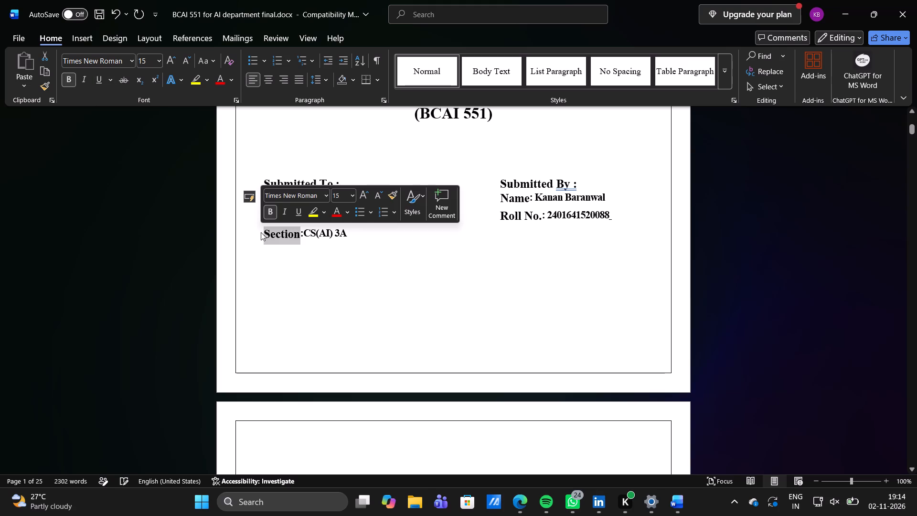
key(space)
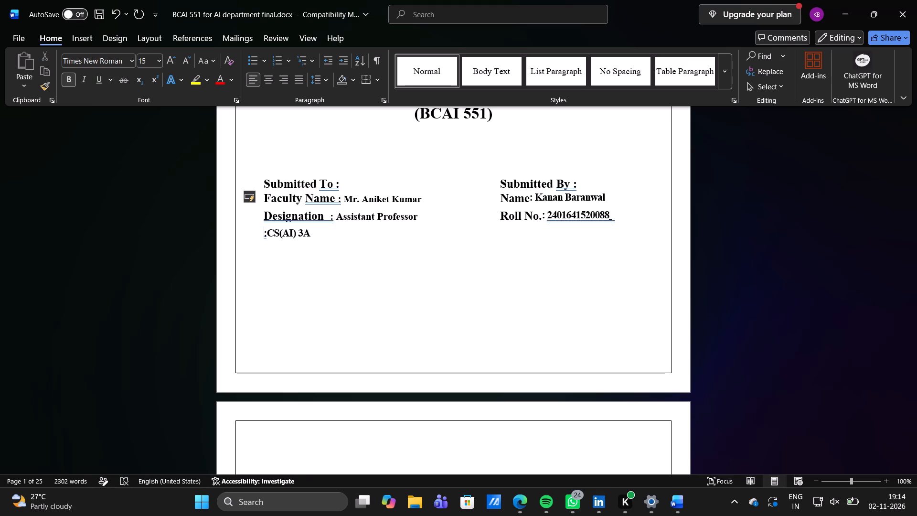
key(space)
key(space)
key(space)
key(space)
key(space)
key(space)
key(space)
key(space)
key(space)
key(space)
Delete the remaining section value, its leading spaces and the last underlined blank after the roll number.
click(313, 230)
key(BackSpace)
key(BackSpace)
key(BackSpace)
key(BackSpace)
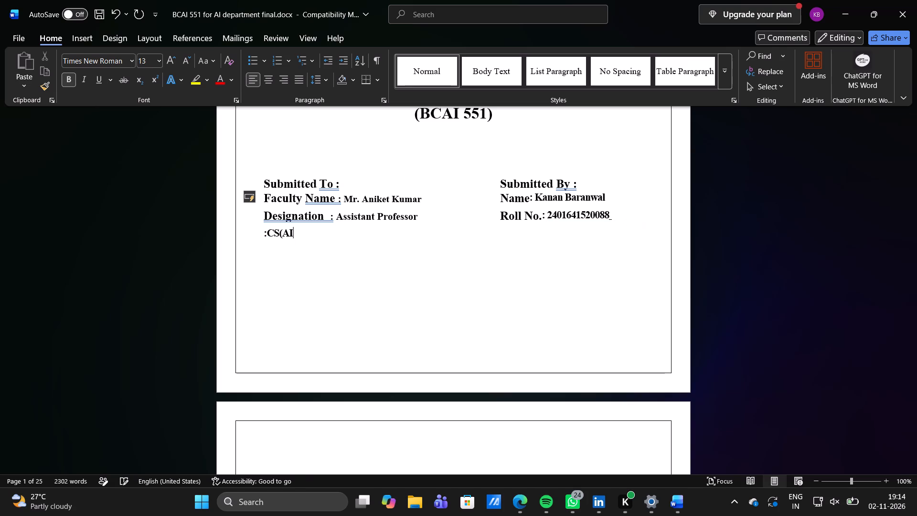
key(BackSpace)
key(BackSpace)
key(BackSpace)
key(BackSpace)
key(BackSpace)
key(BackSpace)
key(BackSpace)
key(BackSpace)
key(BackSpace)
key(BackSpace)
key(BackSpace)
key(BackSpace)
key(BackSpace)
key(BackSpace)
key(BackSpace)
key(BackSpace)
key(BackSpace)
key(BackSpace)
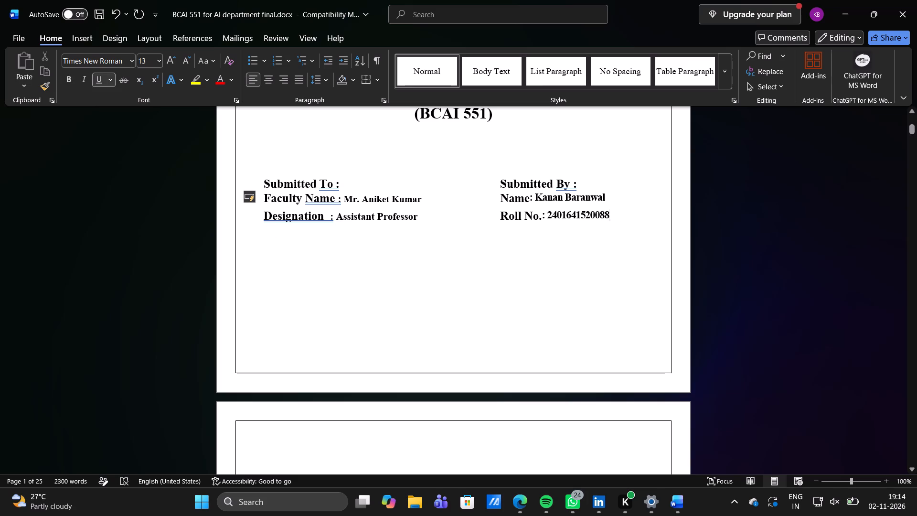
Start a new line after the roll number and enter the label Section.
click(508, 227)
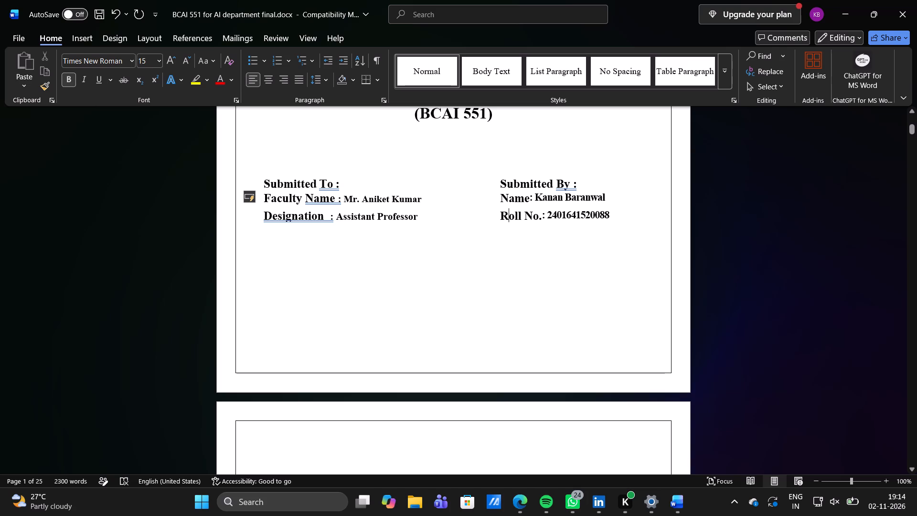
click(613, 216)
key(Return)
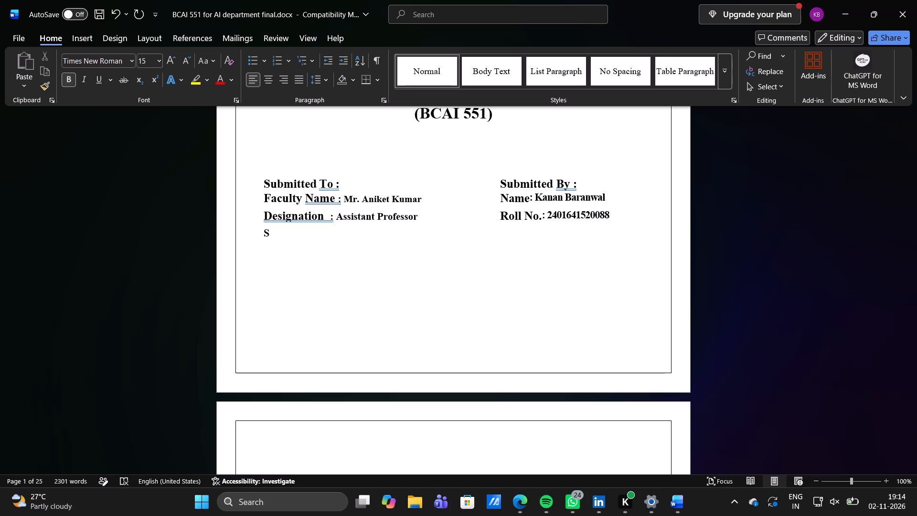
text(ec)
text(tio)
key(n)
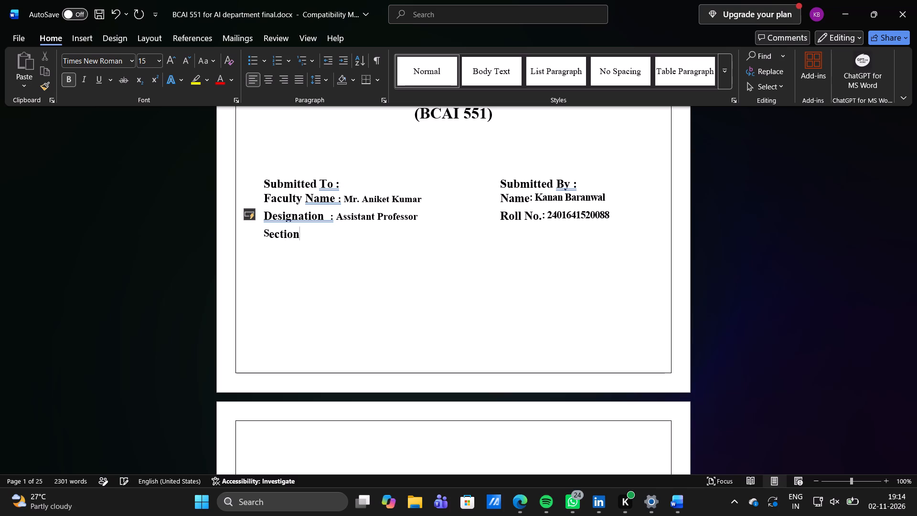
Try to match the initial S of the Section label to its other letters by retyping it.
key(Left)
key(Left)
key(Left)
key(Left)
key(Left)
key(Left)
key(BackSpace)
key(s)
Add spaces before the Section label so that it lines up under Roll No. in the Submitted By column.
key(Left)
key(space)
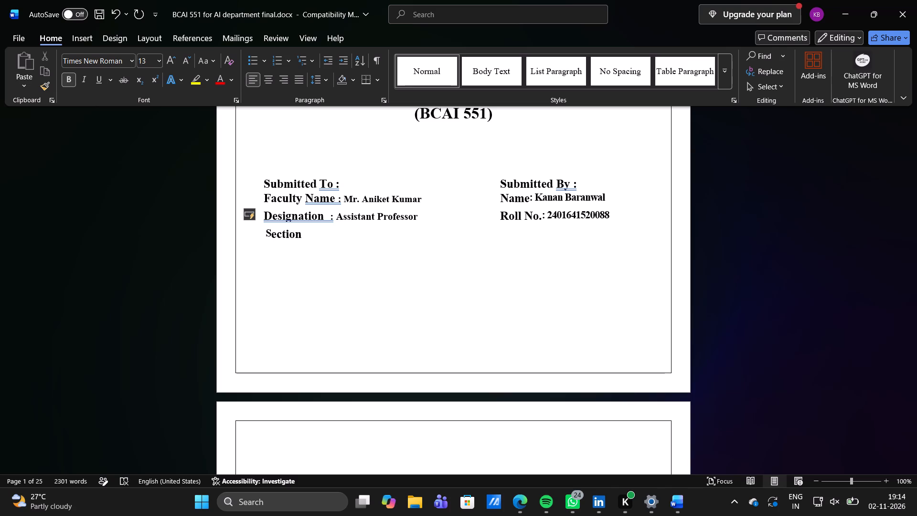
key(space)
key(space)
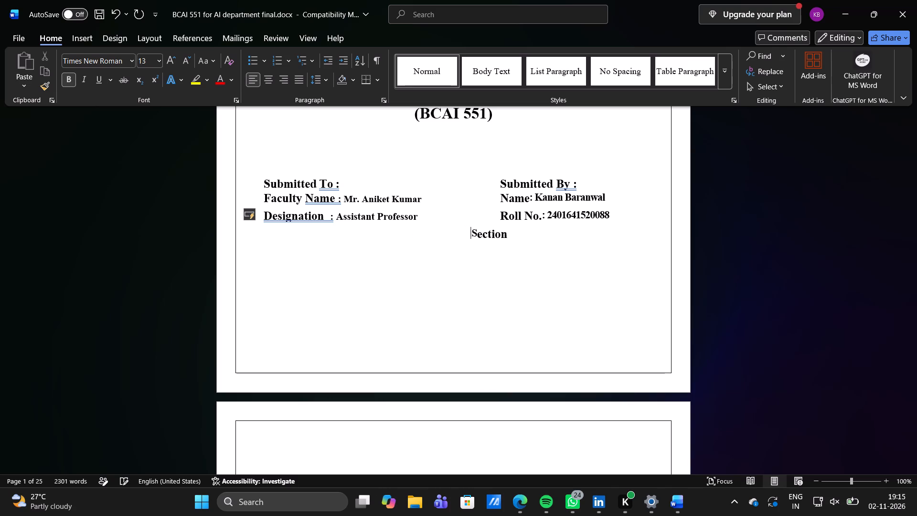
key(space)
key(space)
key(space)
key(space)
key(space)
key(space)
key(space)
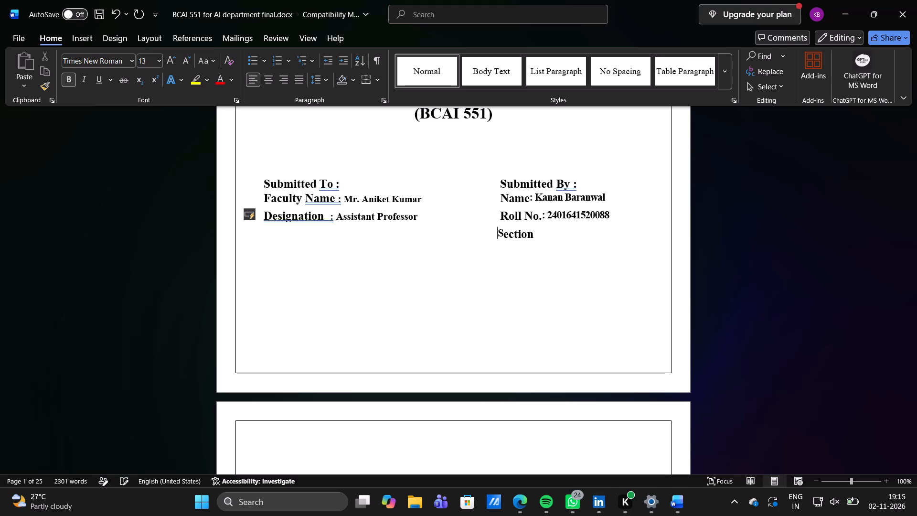
key(space)
Delete the mismatched Section label under Roll No. and retype the whole word as Section in one uniform bold size.
key(Right)
key(BackSpace)
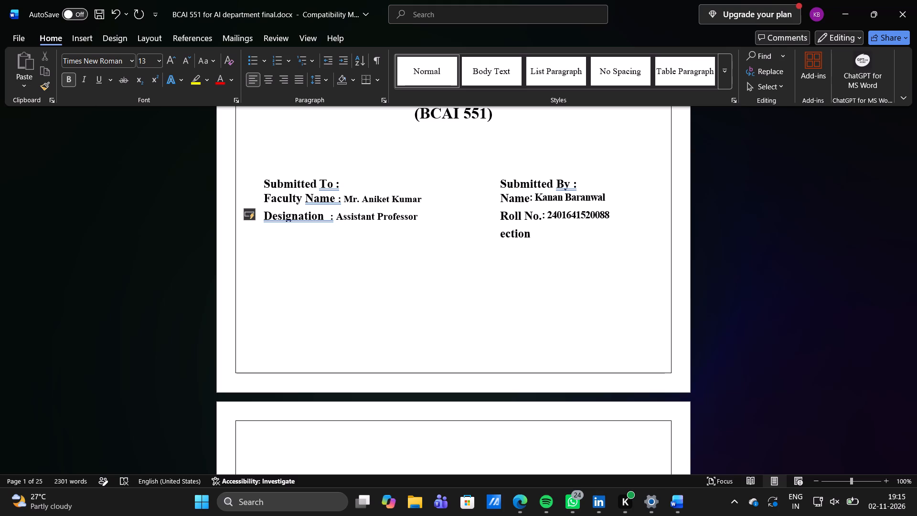
key(Right)
key(Right)
key(Right)
key(Right)
key(Right)
key(Right)
key(backslash)
key(BackSpace)
key(BackSpace)
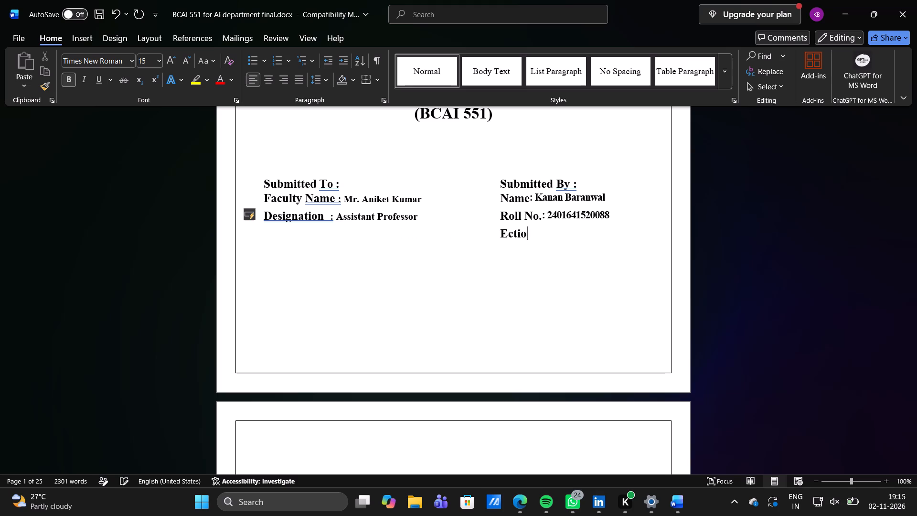
key(BackSpace)
key(BackSpace)
key(BackSpace)
key(BackSpace)
key(BackSpace)
key(s)
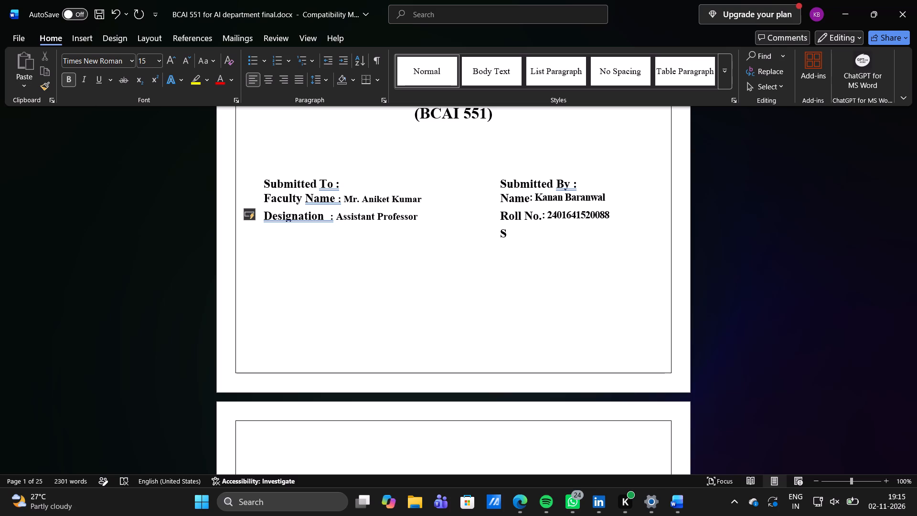
text(ec)
text(tion)
Add a colon after the Section label and enter the section value CS(AI) 3A, with a space before 3A.
key(shift+quotedbl)
key(BackSpace)
text(:)
key(space)
text(CS)
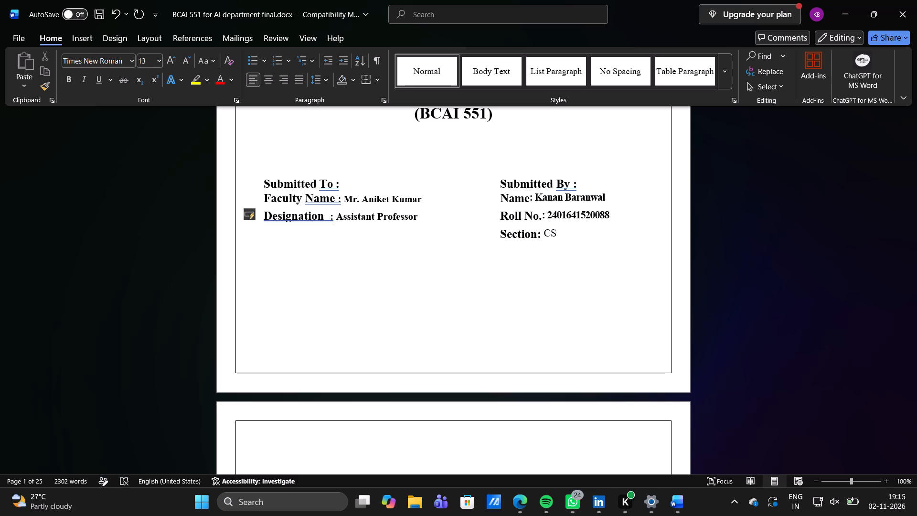
key(shift+parenleft)
text(AI)
key(shift+parenright)
text(3A)
key(Left)
key(Left)
key(Left)
key(Right)
key(space)
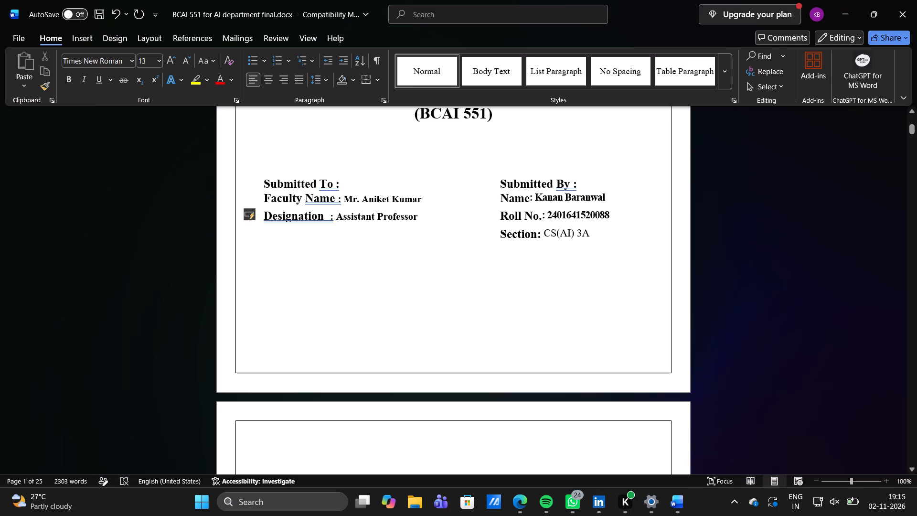
Insert a space between the Name label and its colon in the Submitted By column.
click(330, 215)
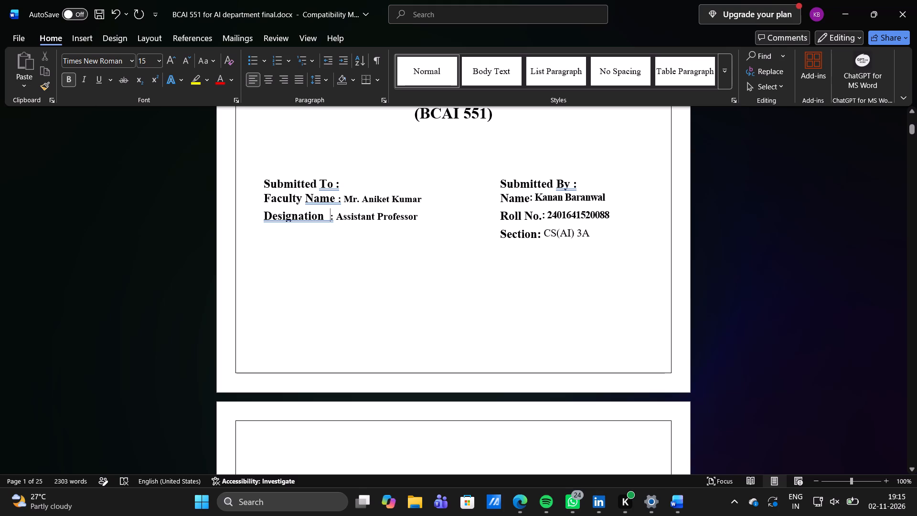
click(528, 197)
key(space)
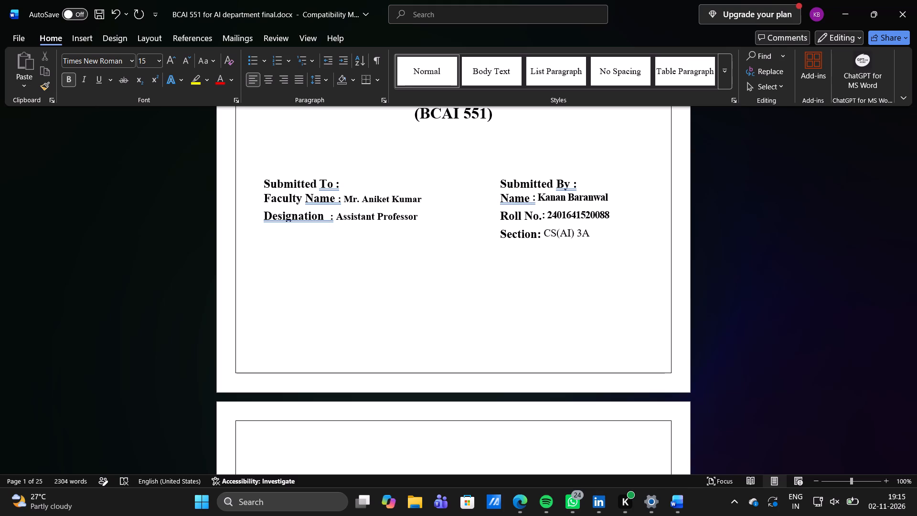
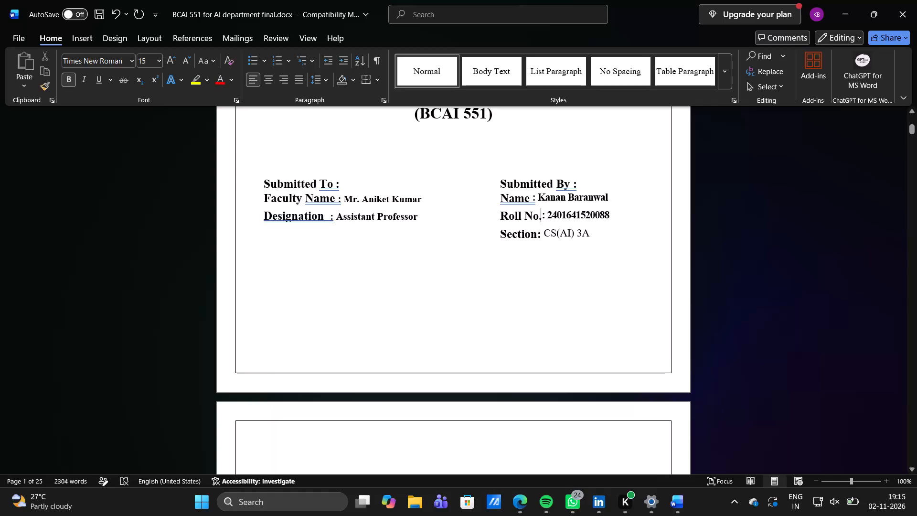
Insert a space before the colon of both the Roll No. and Section labels in the Submitted By column.
key(space)
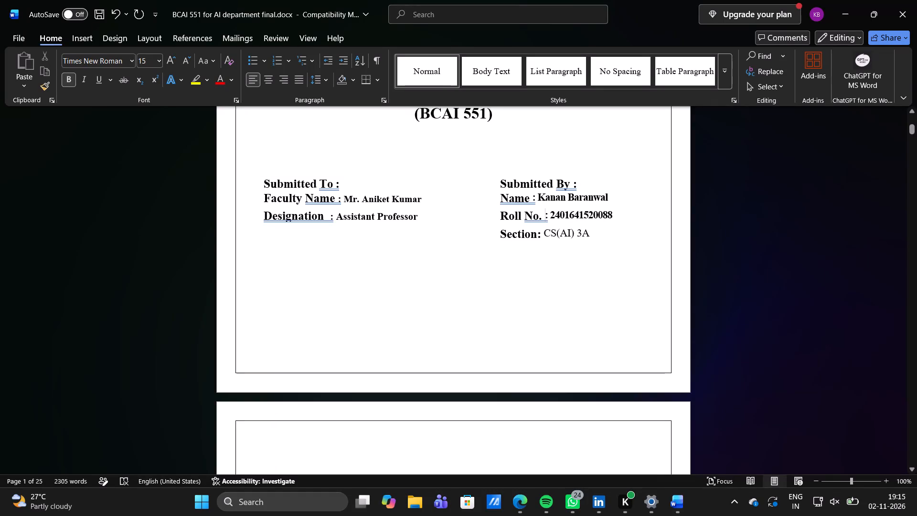
click(540, 236)
key(Left)
key(space)
Add one extra space after the colons of Section, Roll No. and Name in the Submitted By column to shift their values.
key(Right)
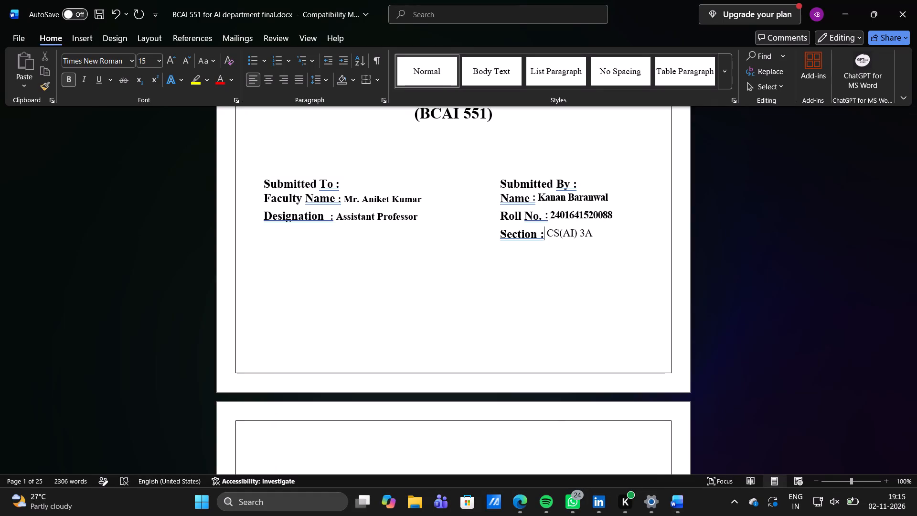
key(space)
key(Up)
key(Right)
key(space)
key(Up)
key(Left)
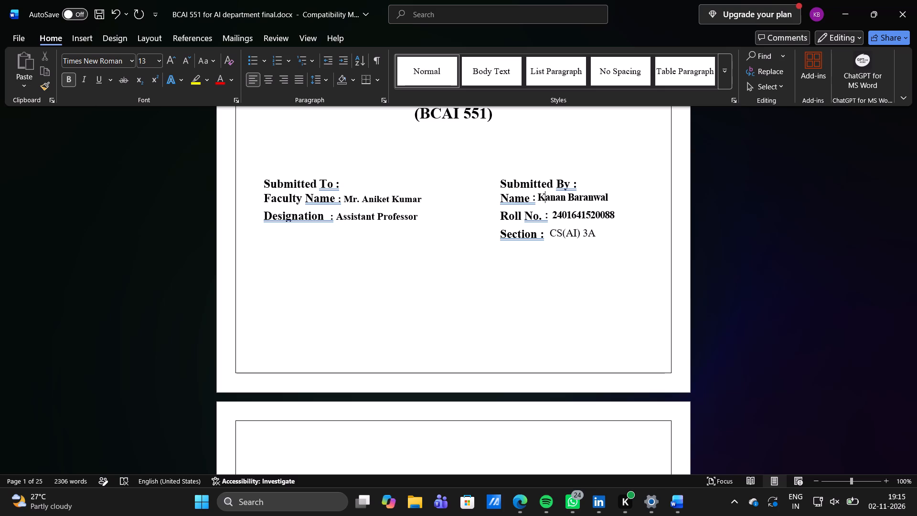
key(Left)
key(space)
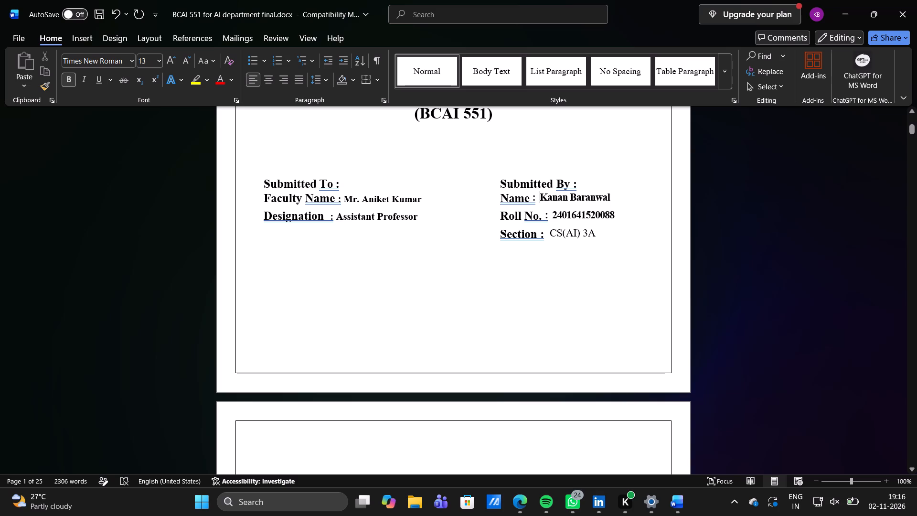
Review the front matter of the lab file, from the cover page and table of contents through the course outcomes to the index.
scroll(580, 274, down, 2)
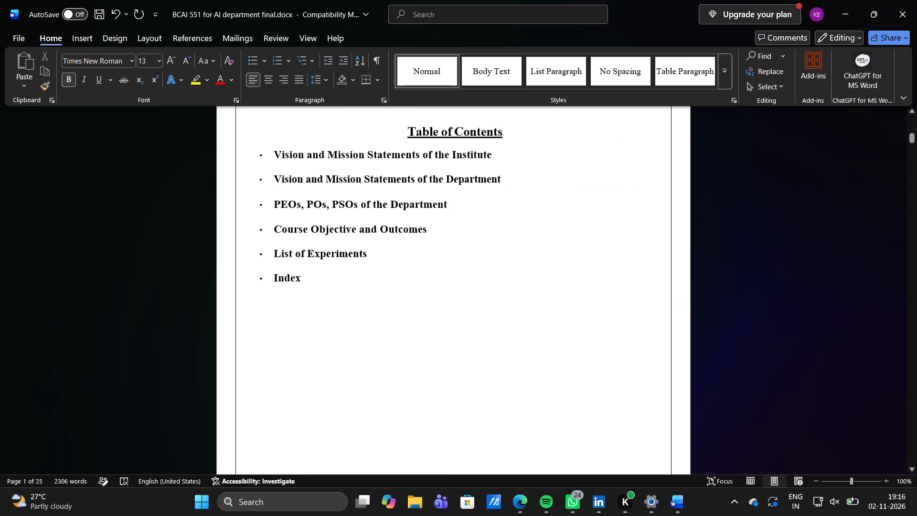
scroll(580, 274, down, 3)
scroll(580, 274, up, 1)
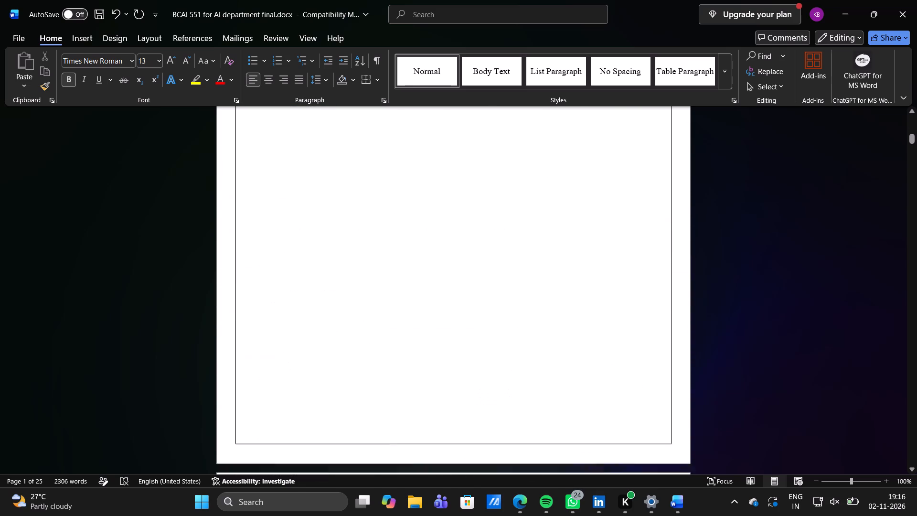
scroll(580, 274, up, 2)
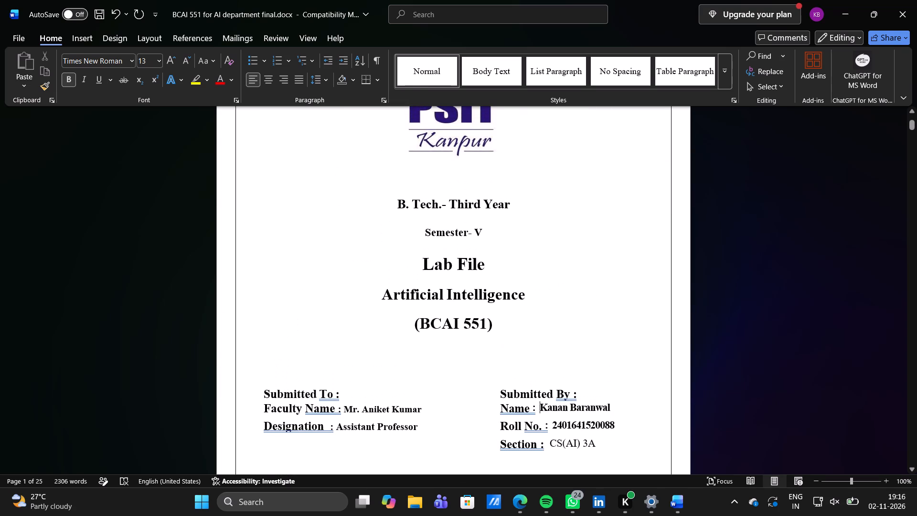
scroll(580, 274, right, 1)
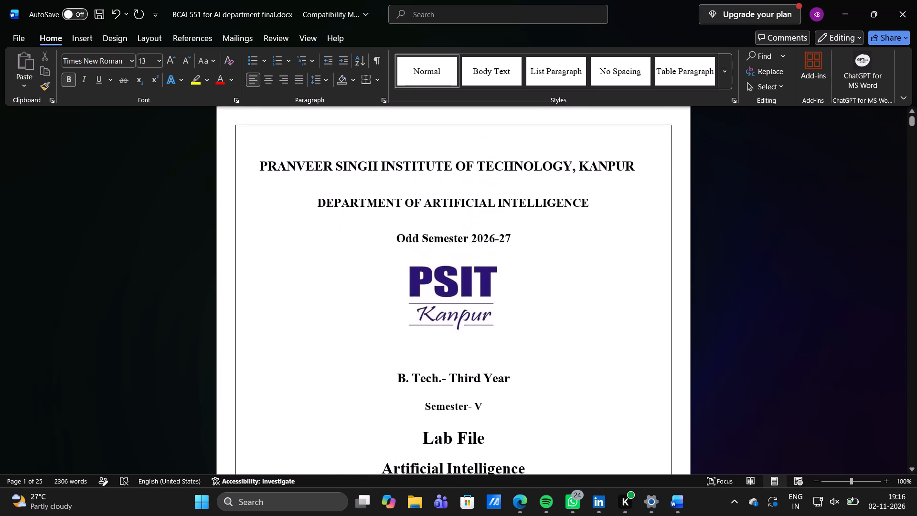
scroll(580, 274, right, 1)
scroll(580, 274, down, 1)
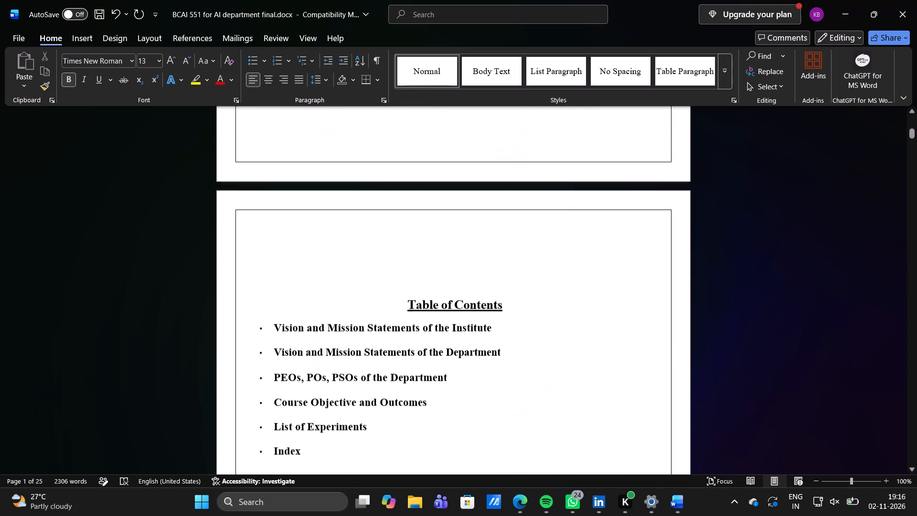
scroll(580, 274, down, 4)
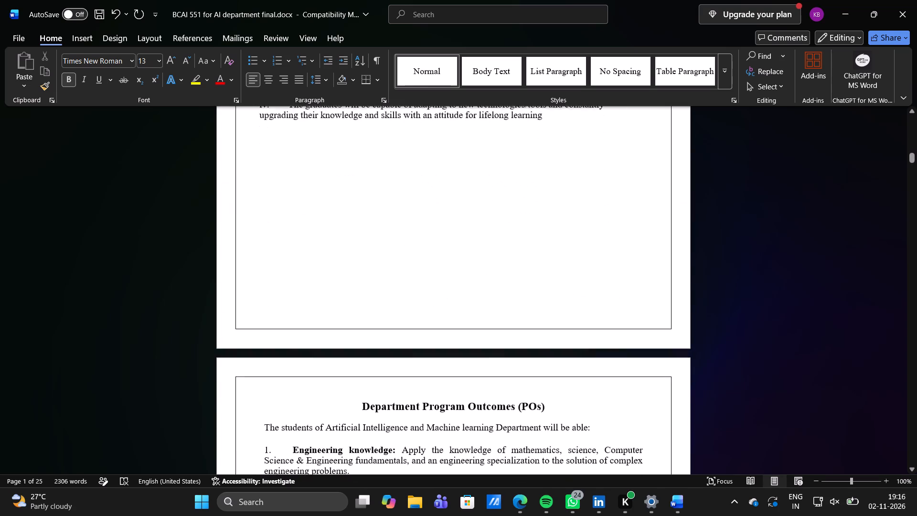
scroll(580, 274, down, 3)
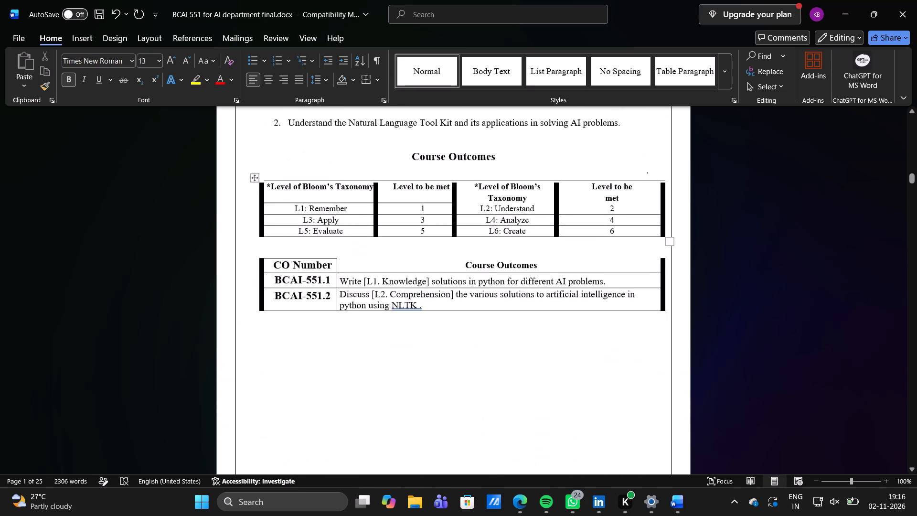
scroll(580, 274, down, 3)
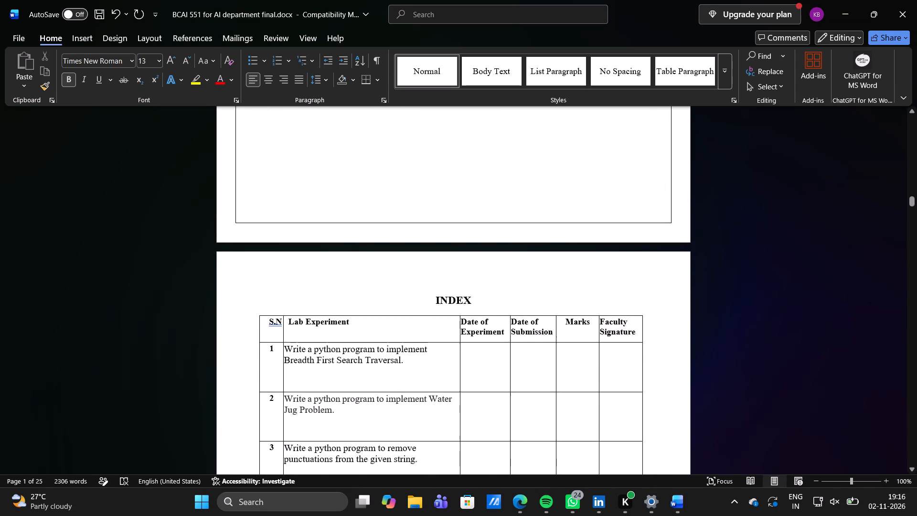
Look through the code and output screenshots of Experiments No. 1 to 5.
scroll(580, 274, down, 2)
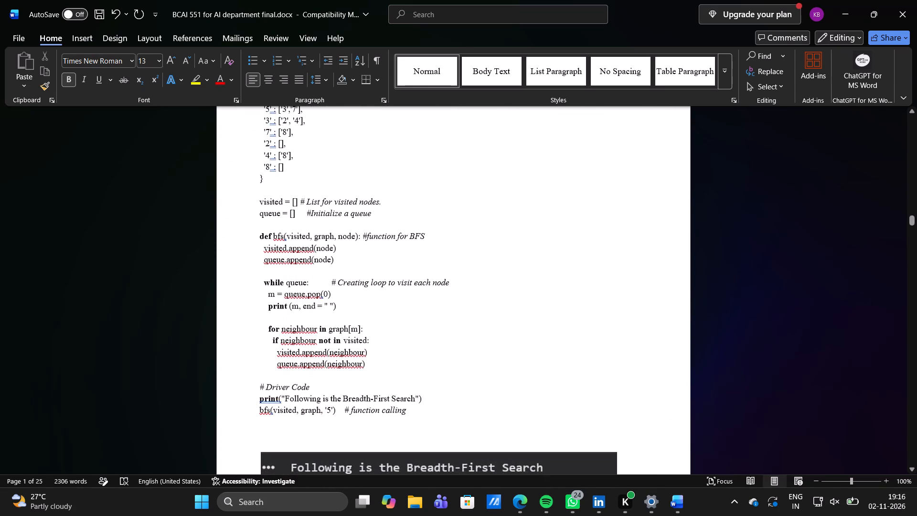
scroll(580, 274, down, 2)
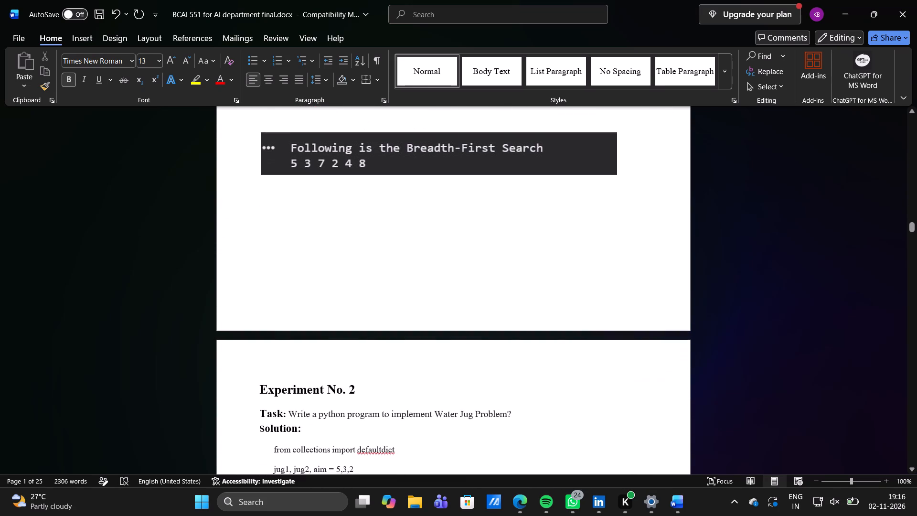
scroll(580, 274, down, 2)
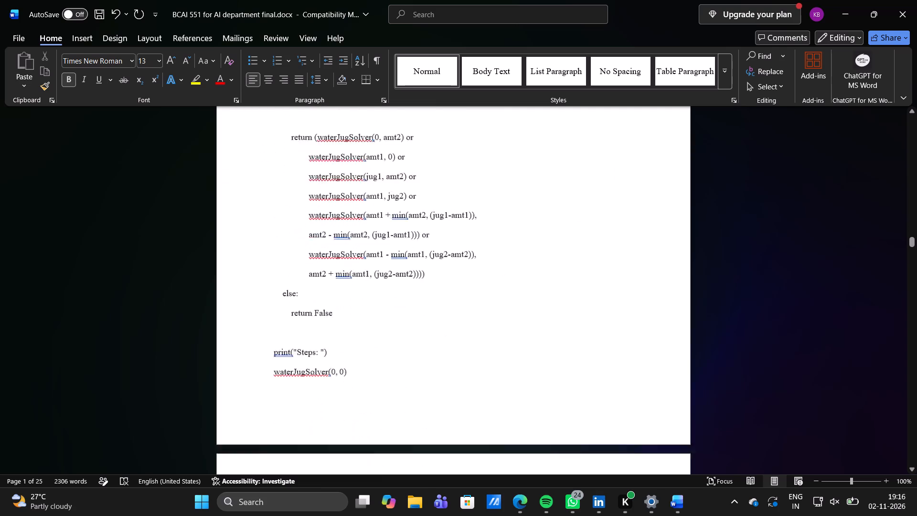
scroll(580, 274, down, 3)
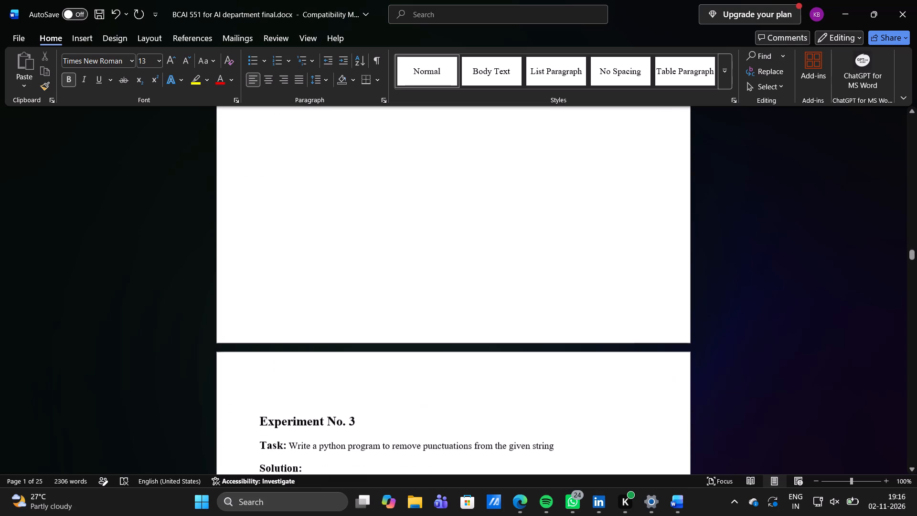
scroll(580, 274, down, 2)
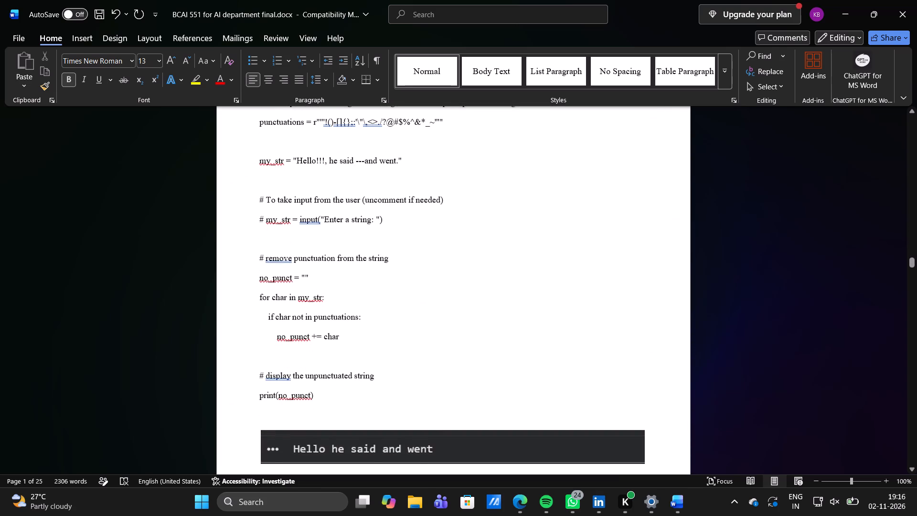
scroll(580, 274, down, 2)
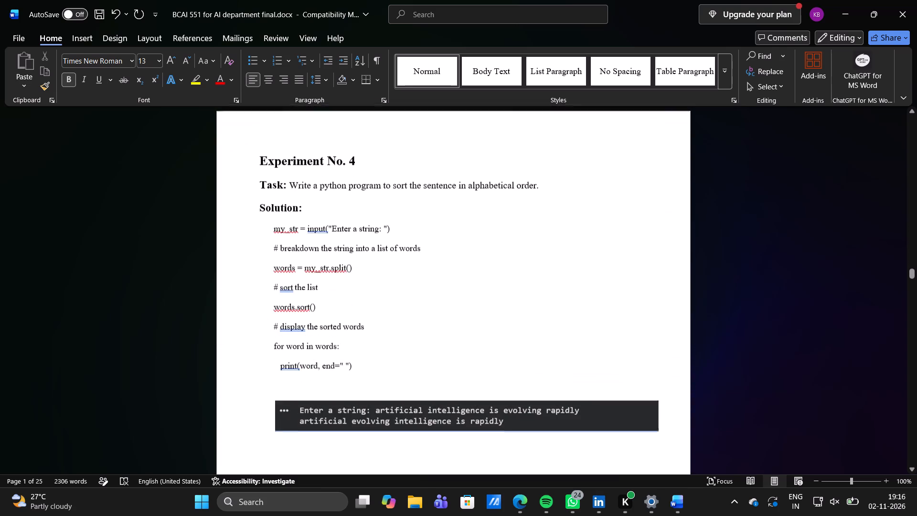
scroll(580, 274, down, 2)
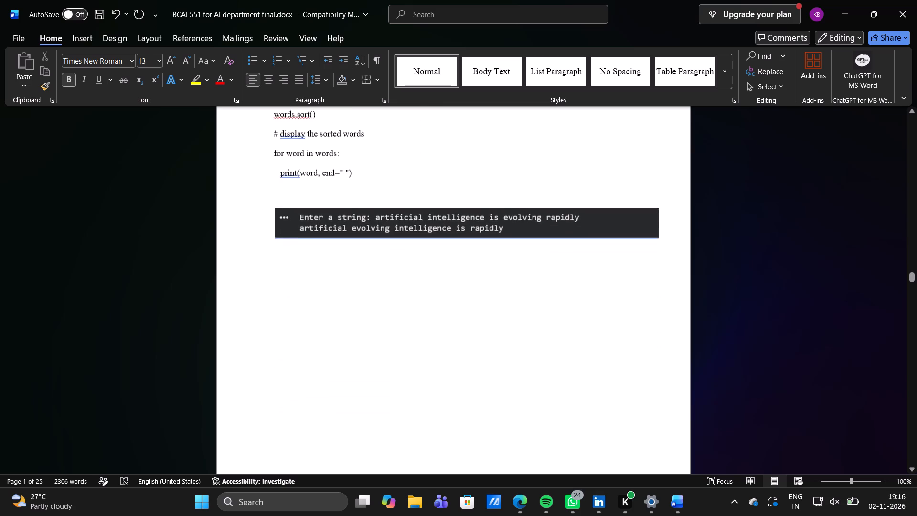
scroll(580, 274, down, 2)
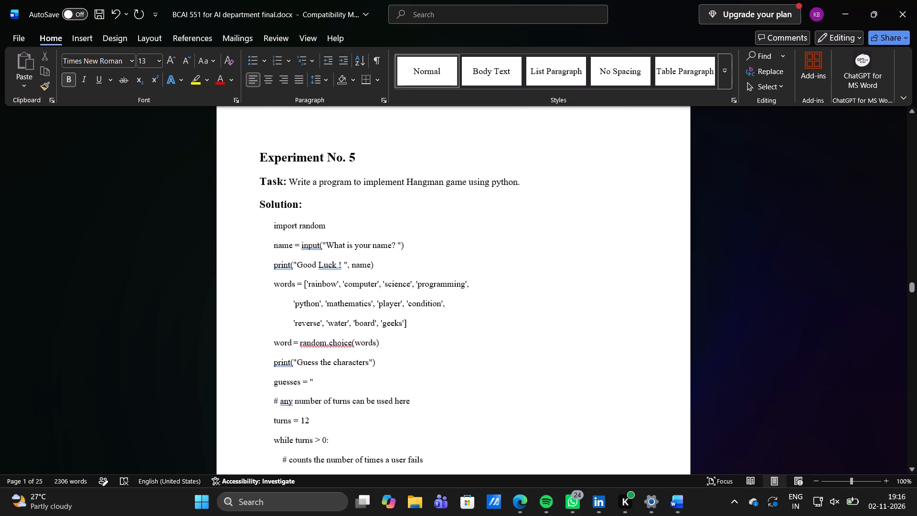
scroll(580, 274, down, 2)
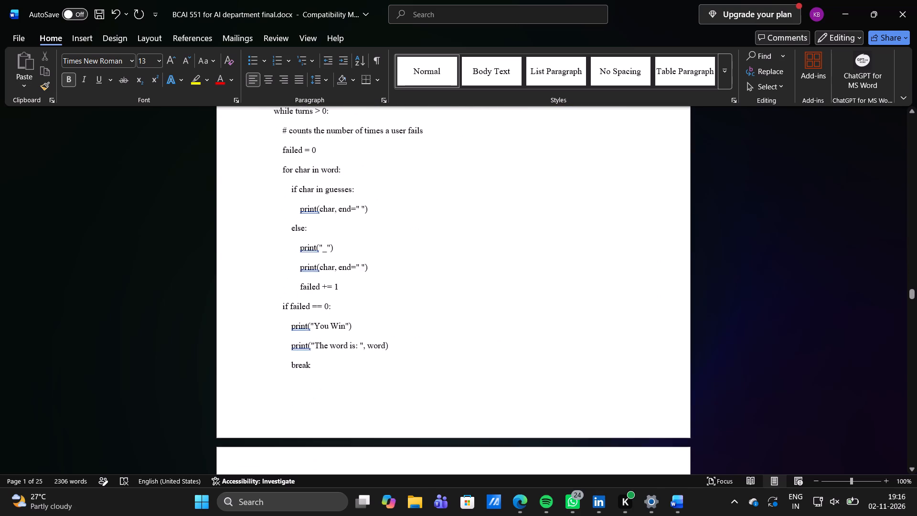
scroll(580, 274, down, 3)
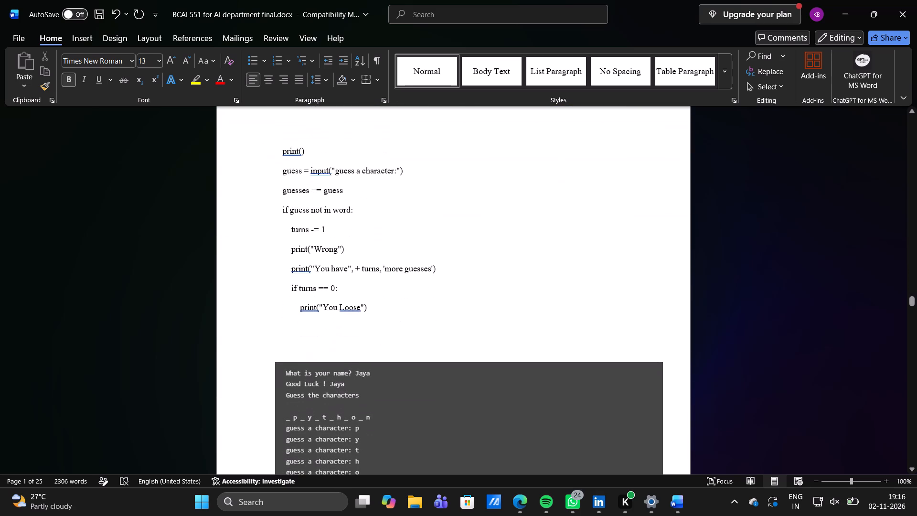
scroll(580, 274, down, 2)
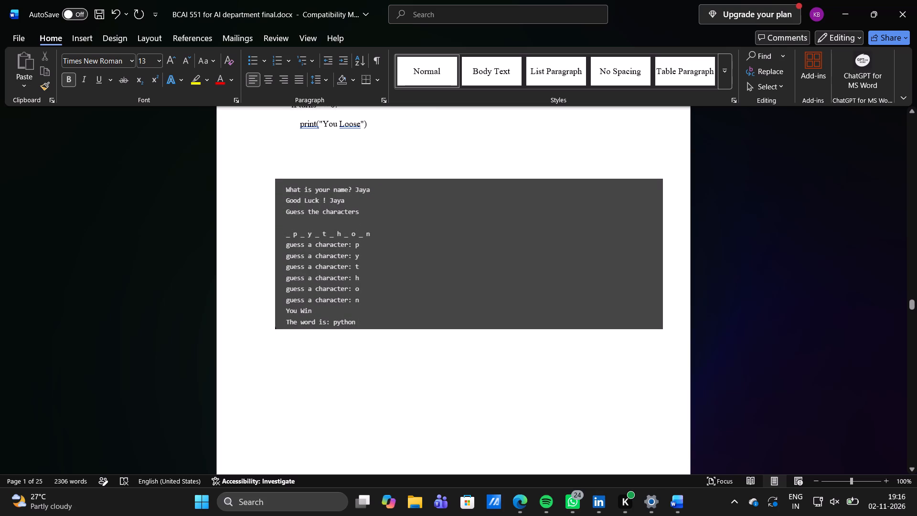
Move the Hangman output picture of Experiment No. 5 slightly down and to the left on its page.
drag(373, 187, 371, 217)
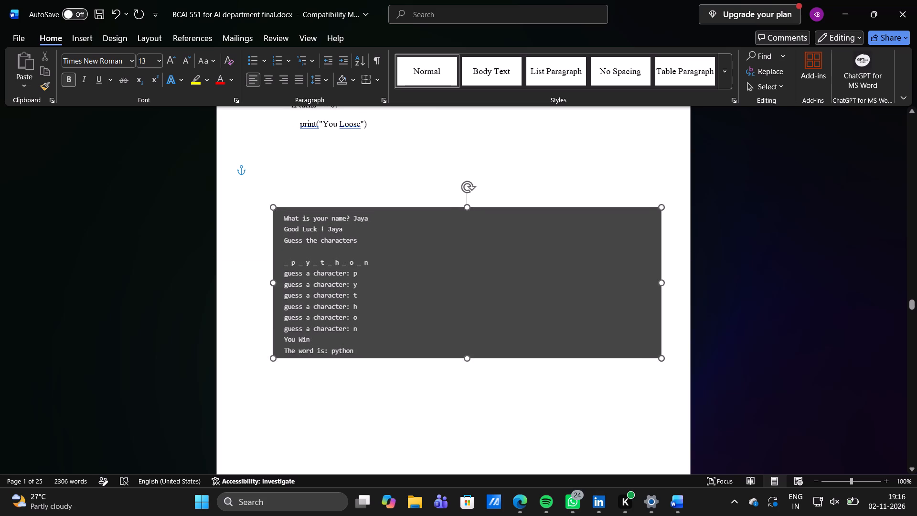
drag(371, 217, 366, 199)
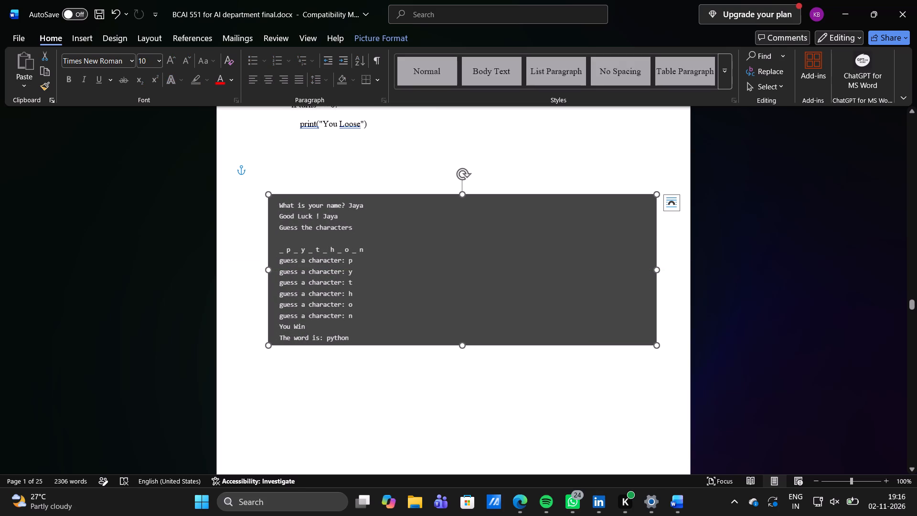
Look through the Tic-Tac-Toe code and output picture of Experiment No. 6.
scroll(516, 364, down, 2)
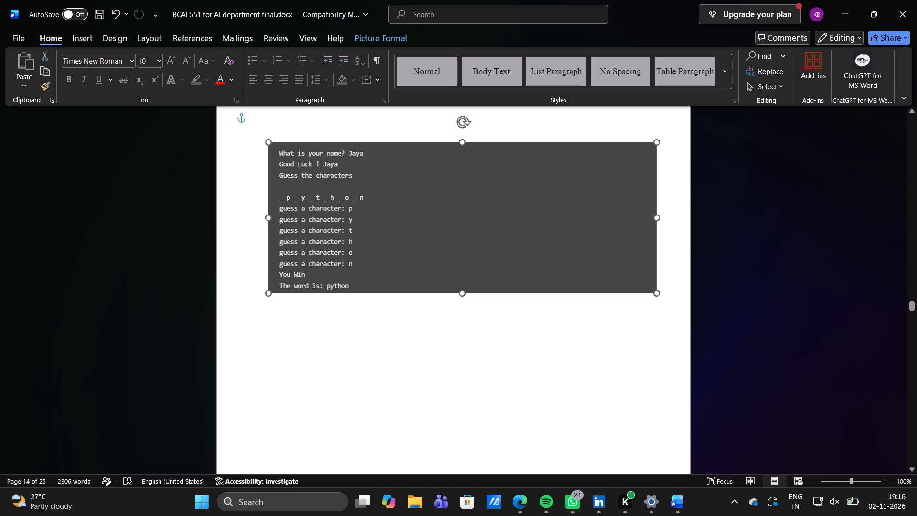
scroll(490, 347, down, 2)
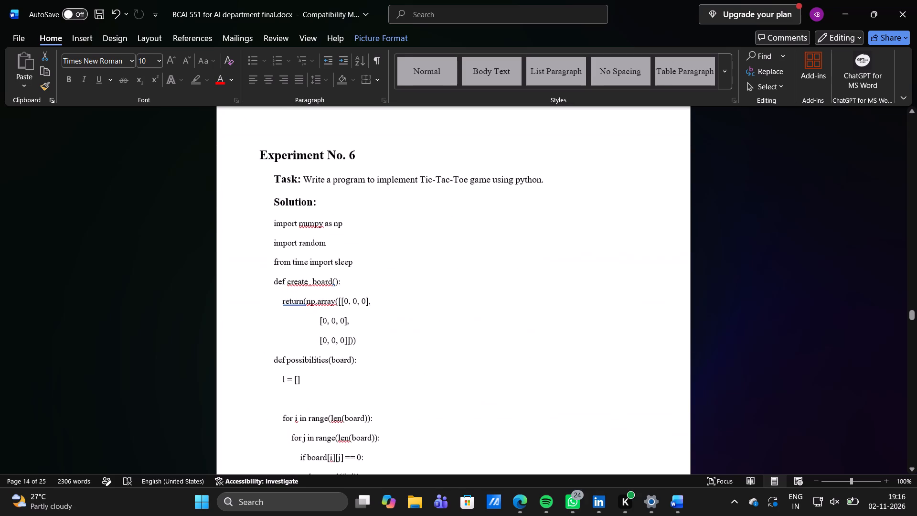
scroll(490, 347, down, 3)
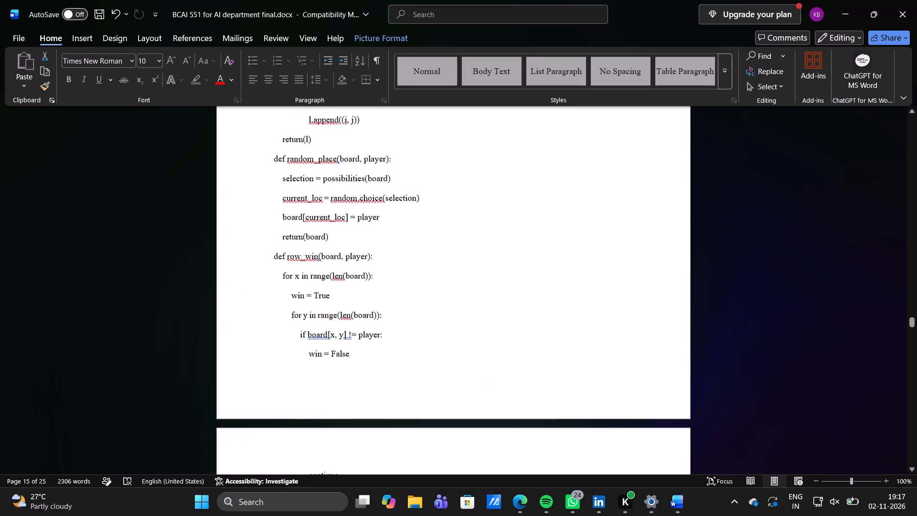
scroll(490, 347, down, 3)
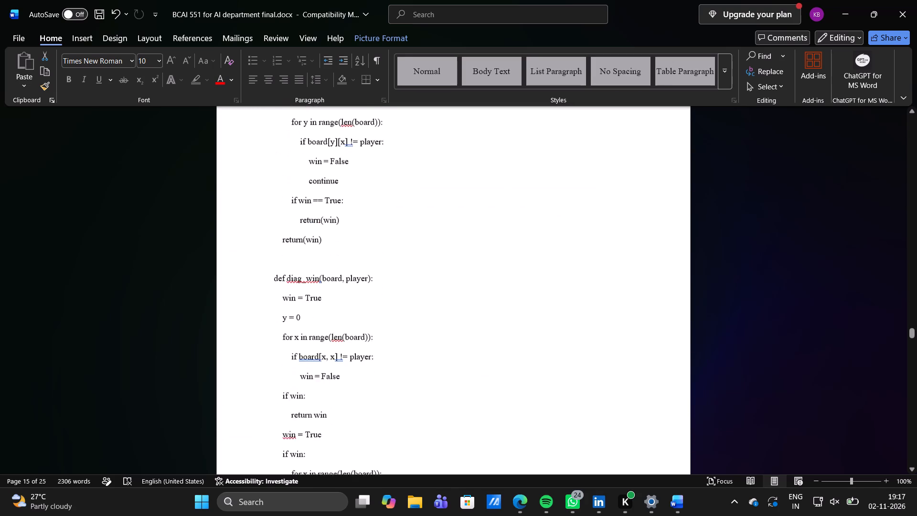
scroll(490, 347, down, 3)
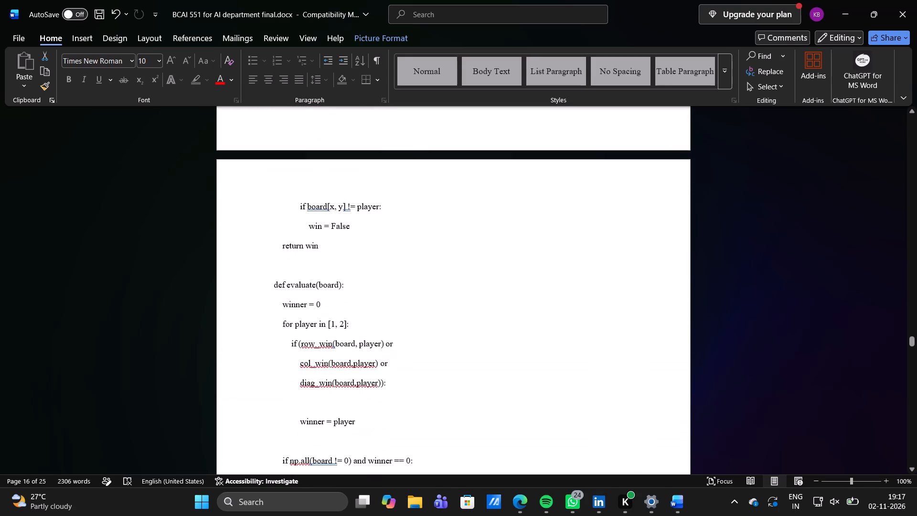
scroll(490, 347, down, 2)
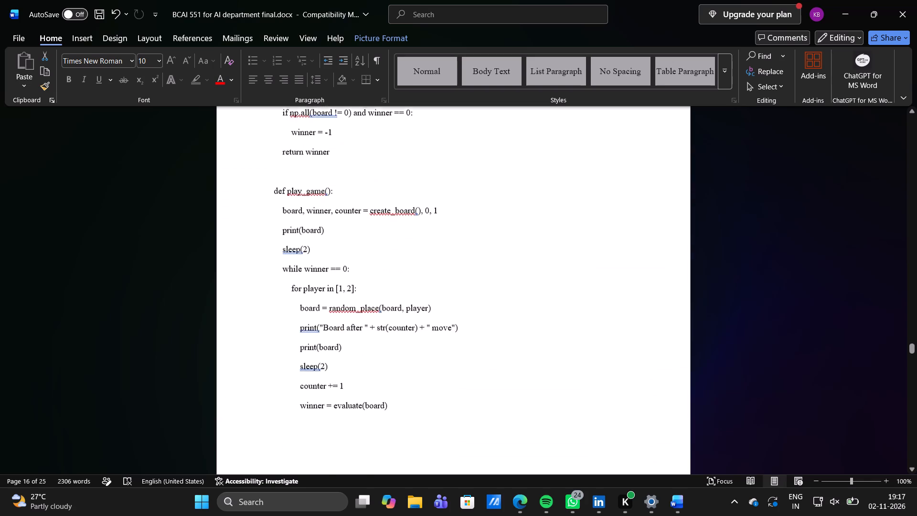
scroll(490, 347, down, 3)
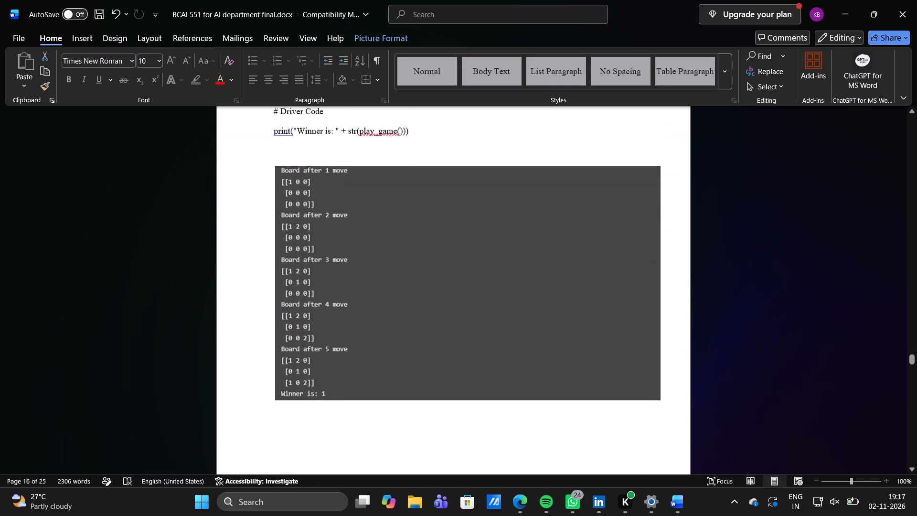
Look through the code and output pictures of Experiments No. 7 to 11 and the depth-first search program, up to the document's end.
scroll(490, 347, down, 3)
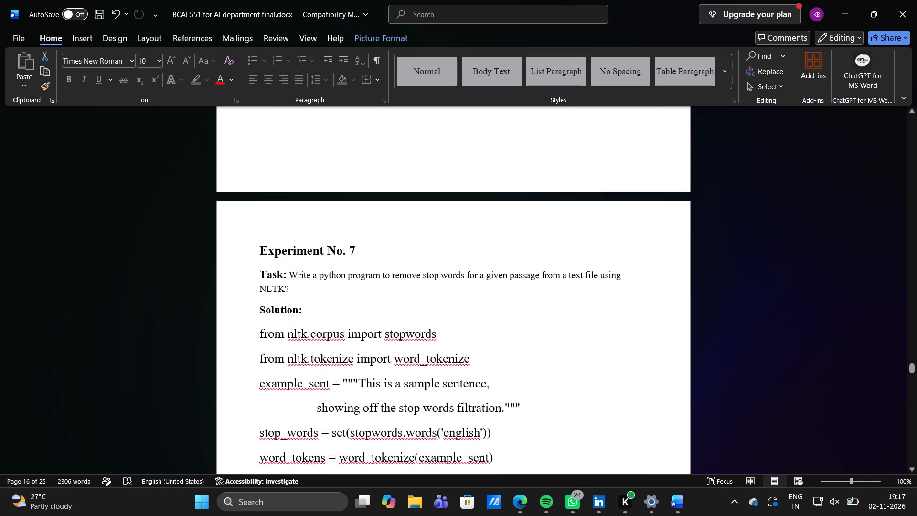
scroll(490, 347, down, 3)
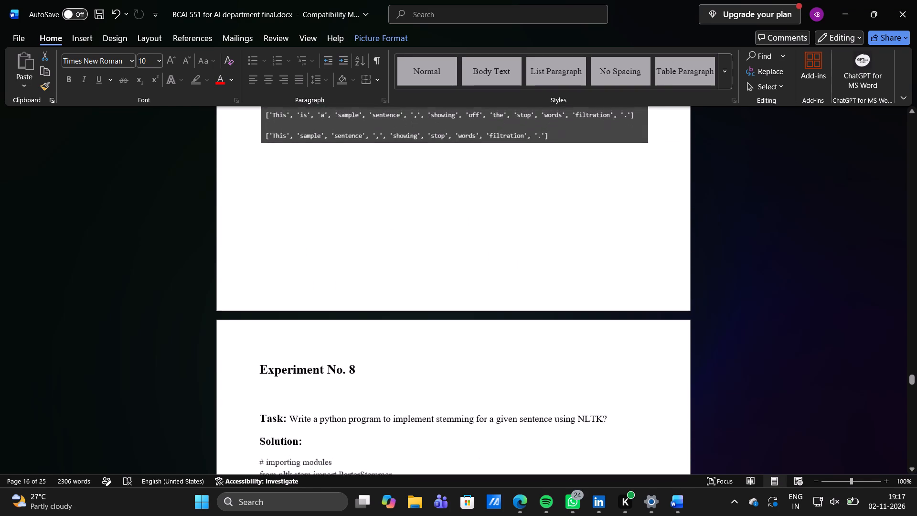
scroll(490, 347, down, 3)
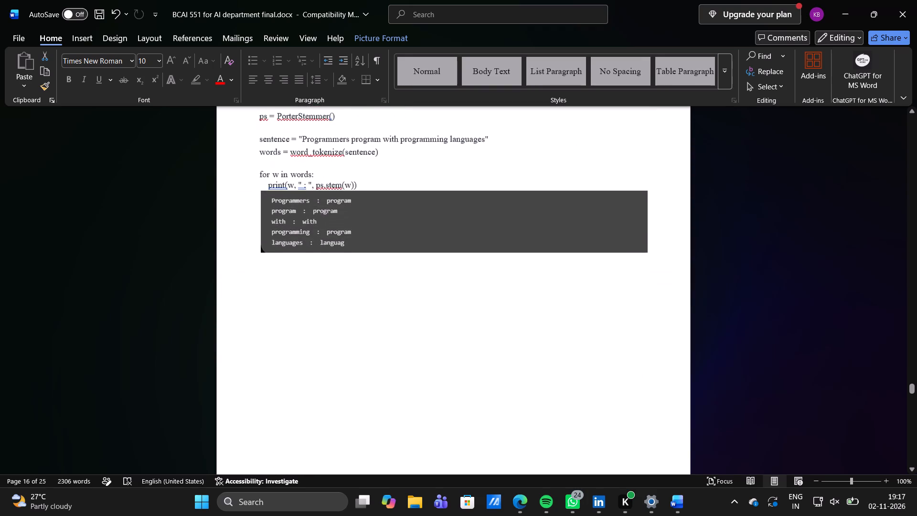
scroll(490, 347, down, 2)
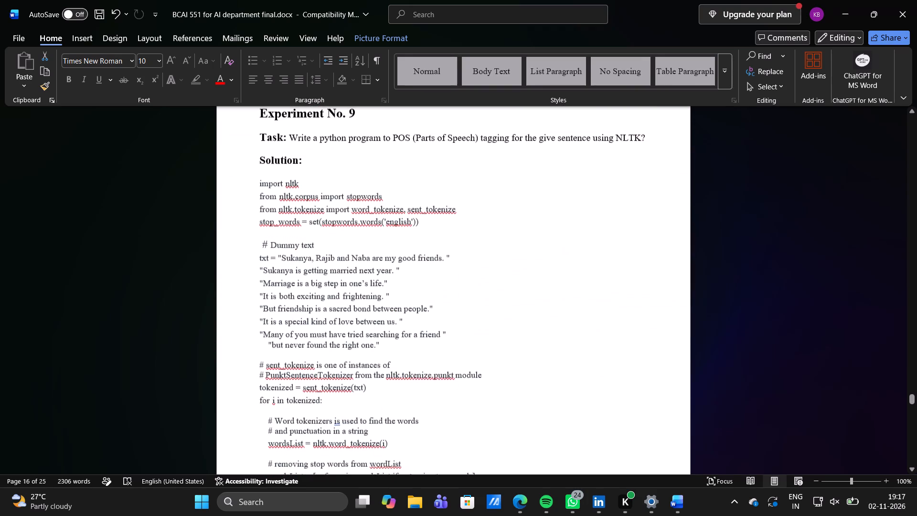
scroll(490, 347, down, 2)
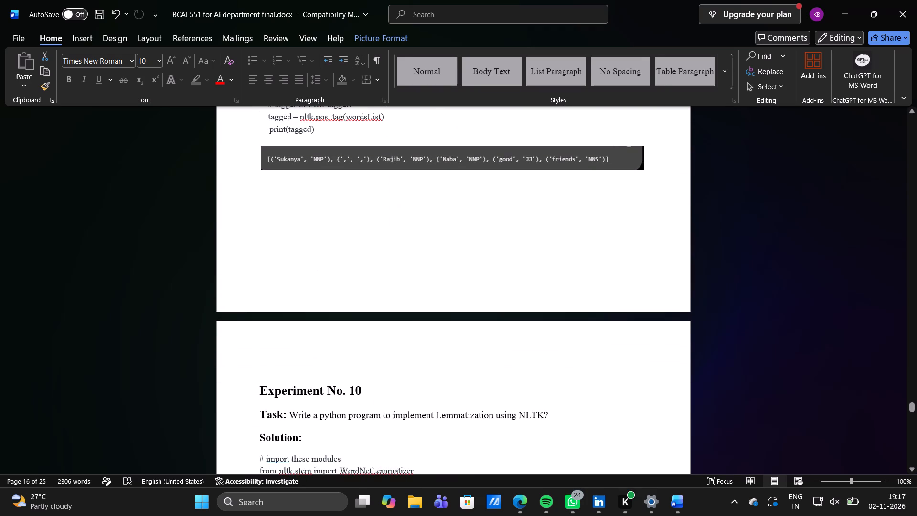
scroll(490, 347, down, 2)
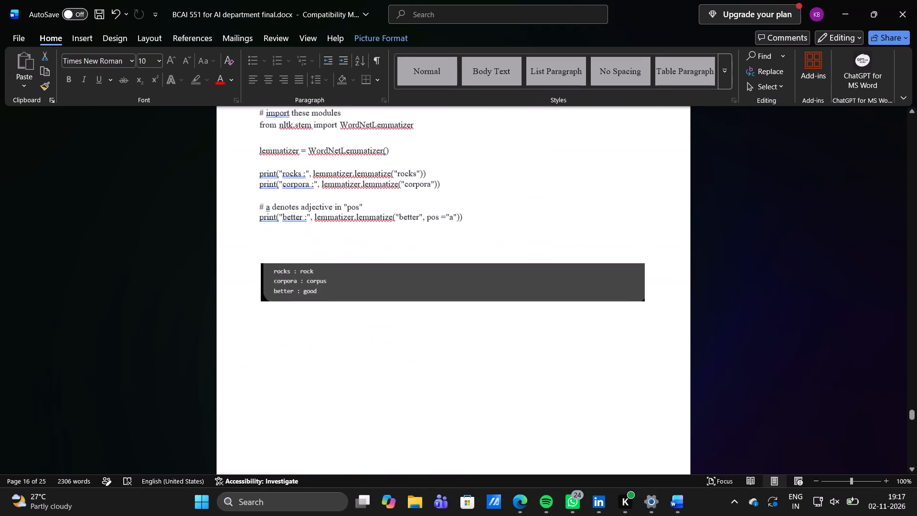
scroll(490, 347, down, 4)
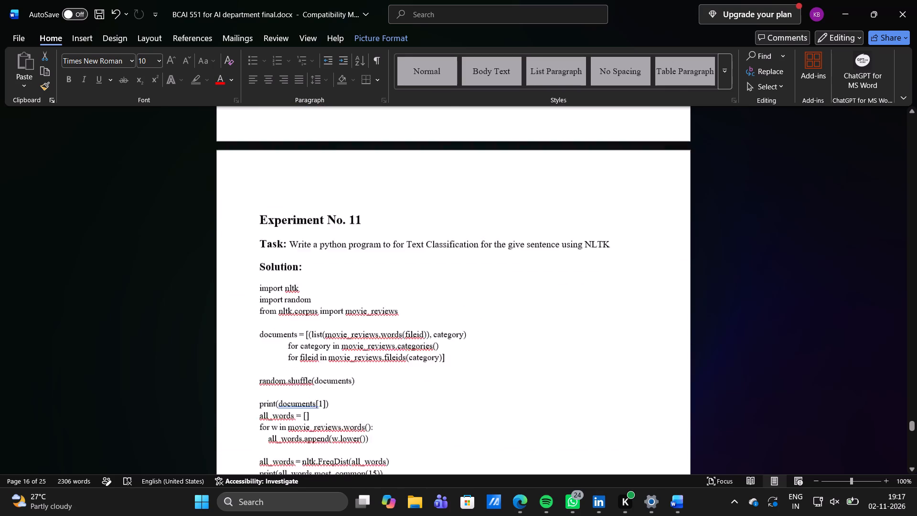
scroll(490, 347, down, 3)
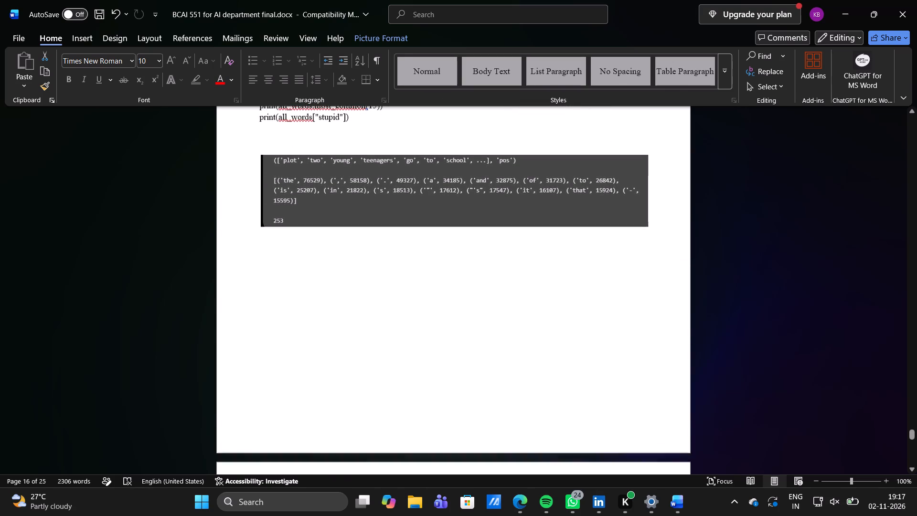
scroll(490, 347, down, 3)
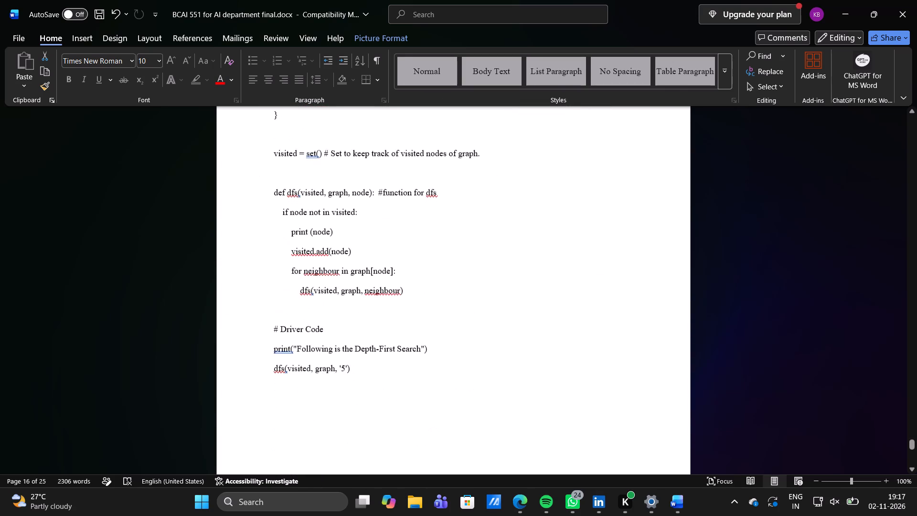
scroll(490, 347, down, 2)
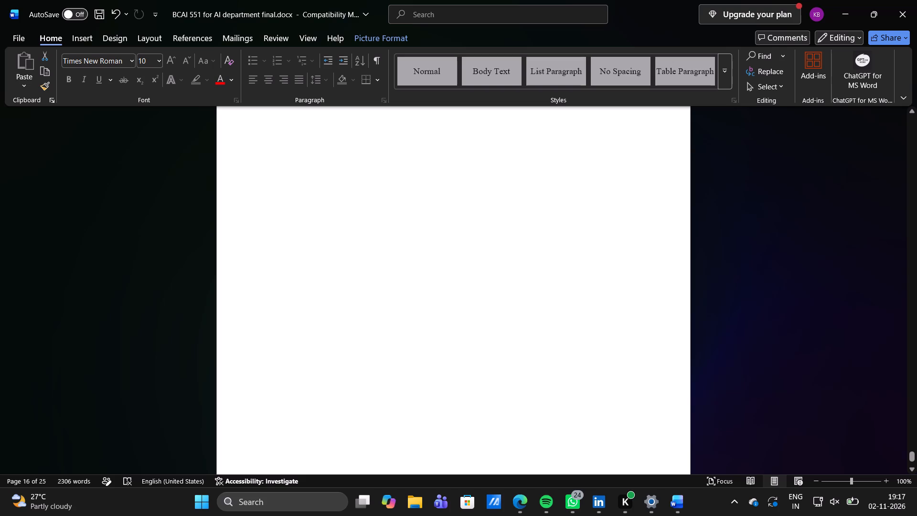
scroll(490, 347, down, 3)
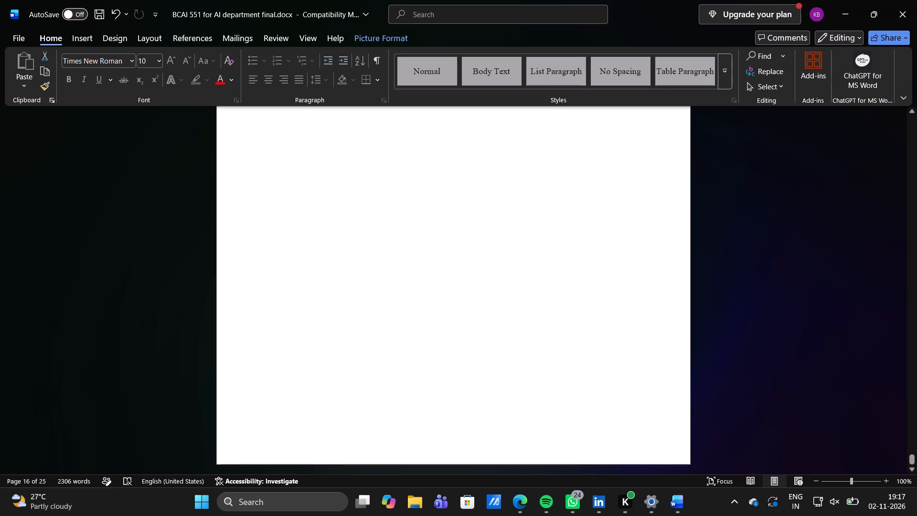
scroll(490, 347, down, 1)
Return to the cover page and check its headings and the Submitted To and Submitted By details.
scroll(490, 347, up, 11)
scroll(490, 347, up, 17)
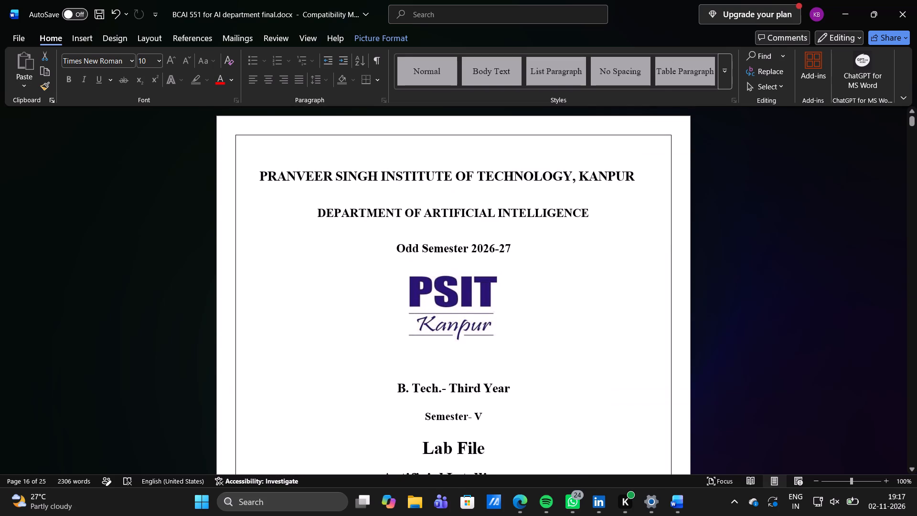
scroll(490, 347, down, 2)
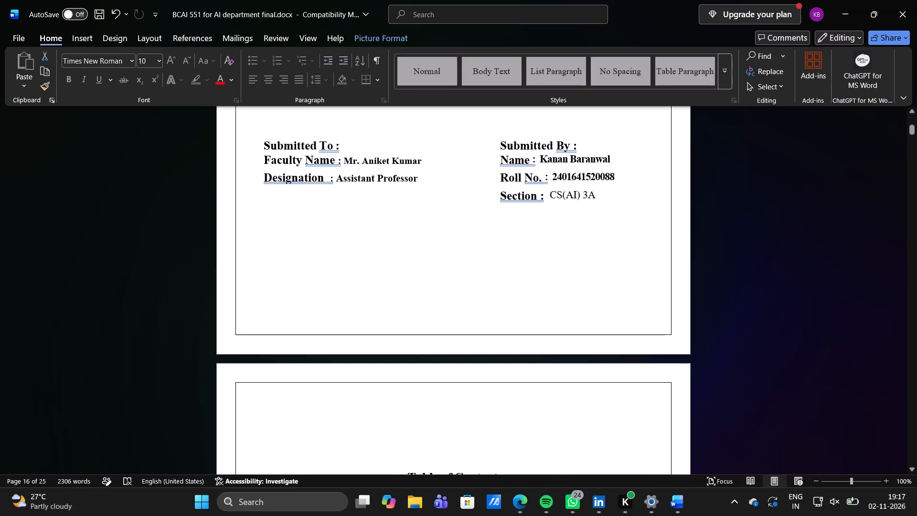
scroll(490, 347, down, 1)
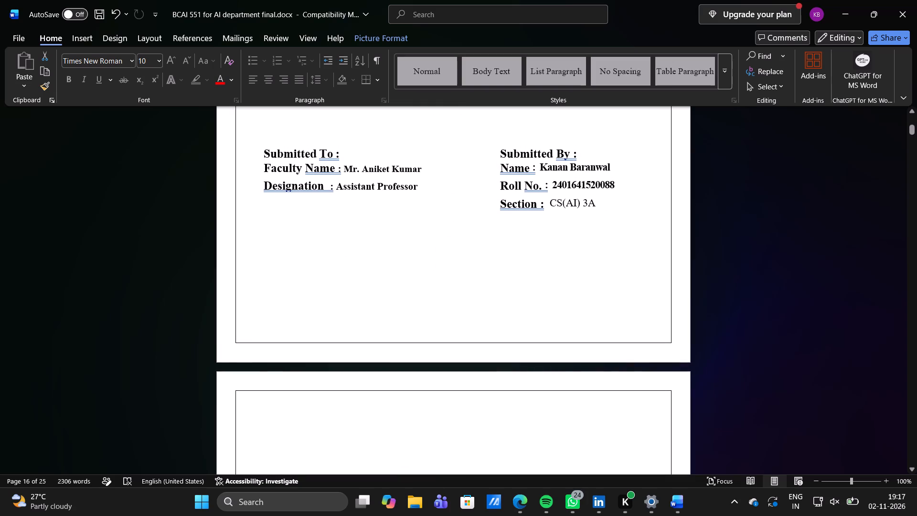
scroll(166, 281, up, 5)
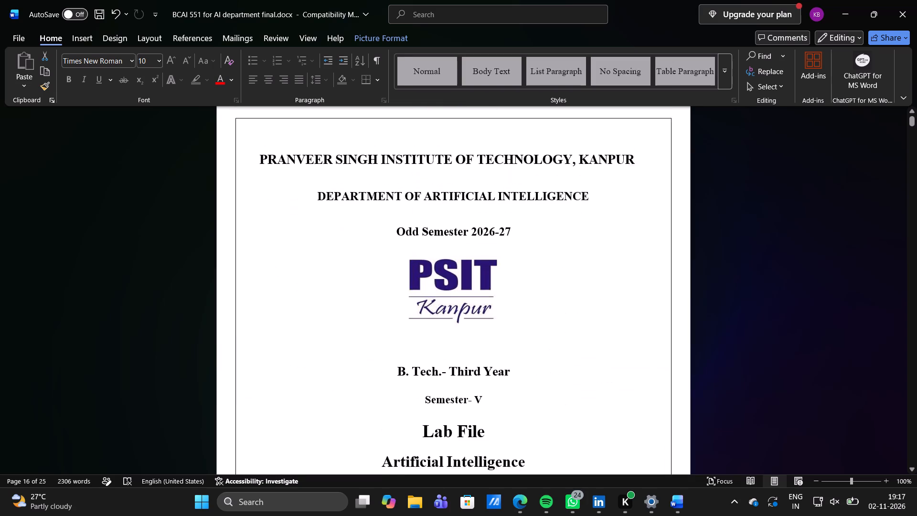
Save the lab file document.
key(ctrl+s)
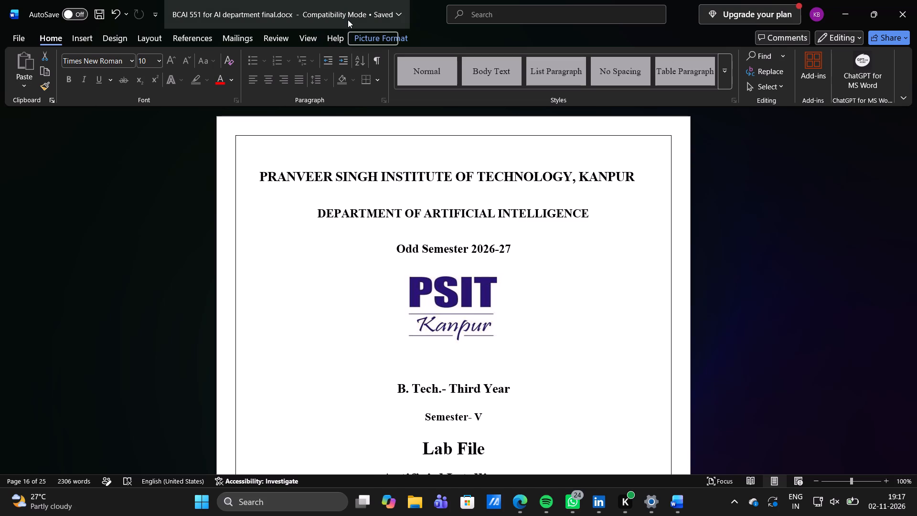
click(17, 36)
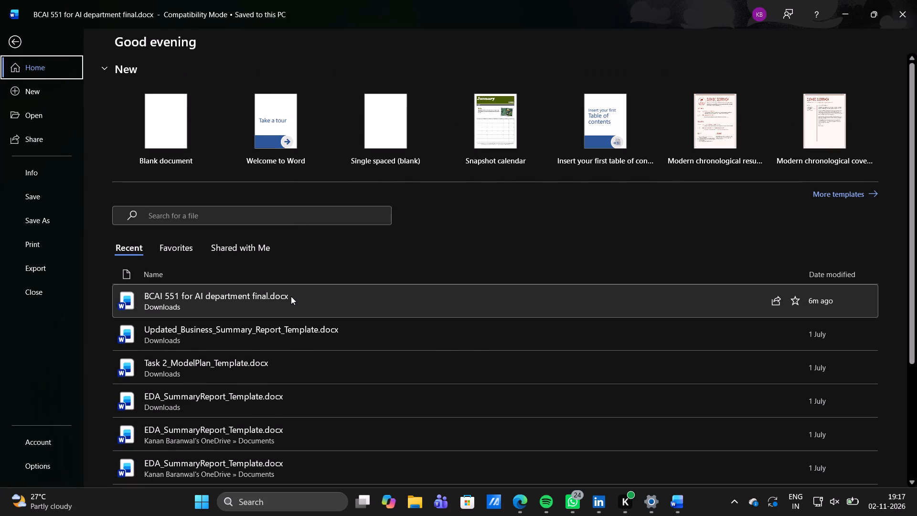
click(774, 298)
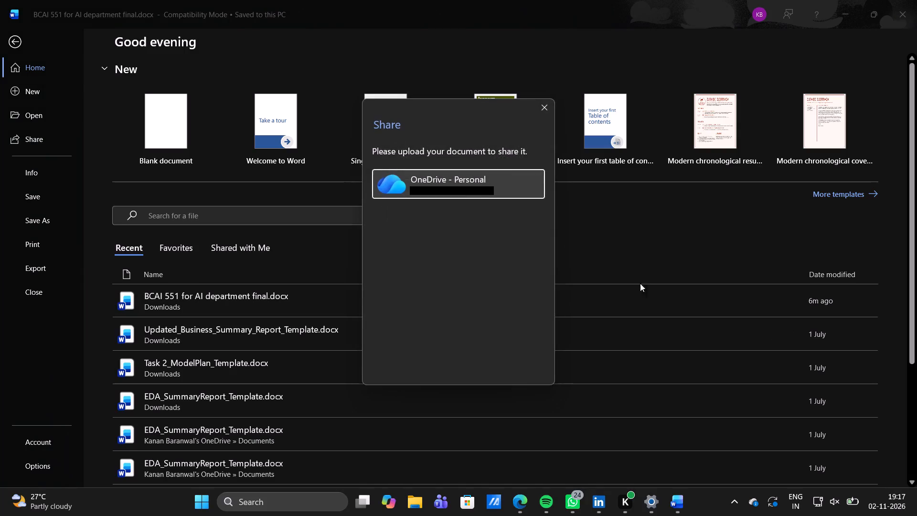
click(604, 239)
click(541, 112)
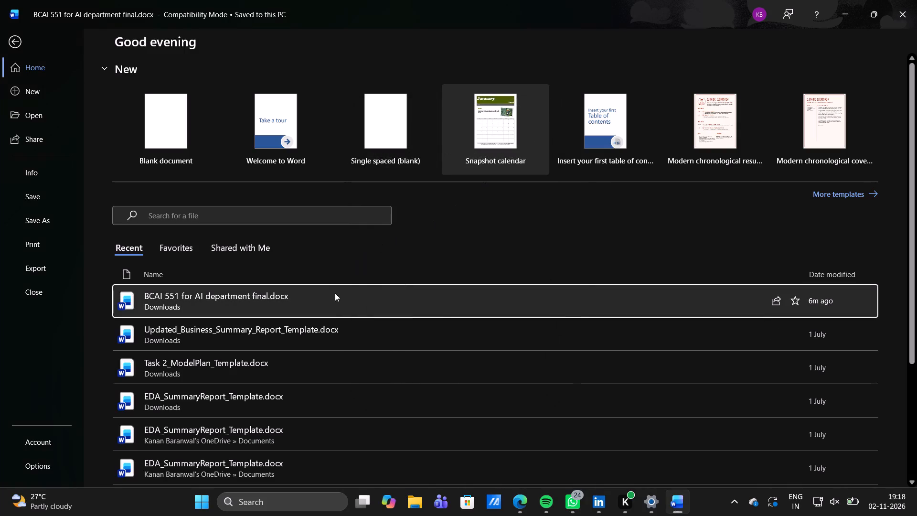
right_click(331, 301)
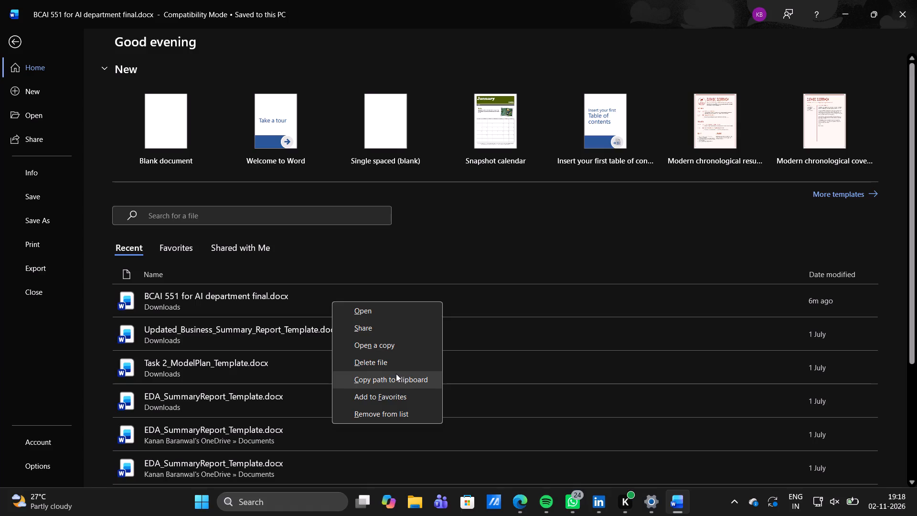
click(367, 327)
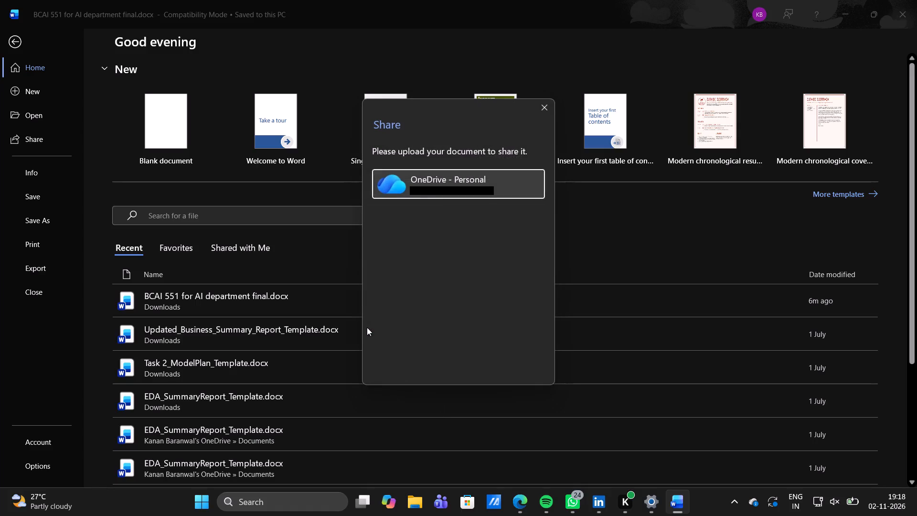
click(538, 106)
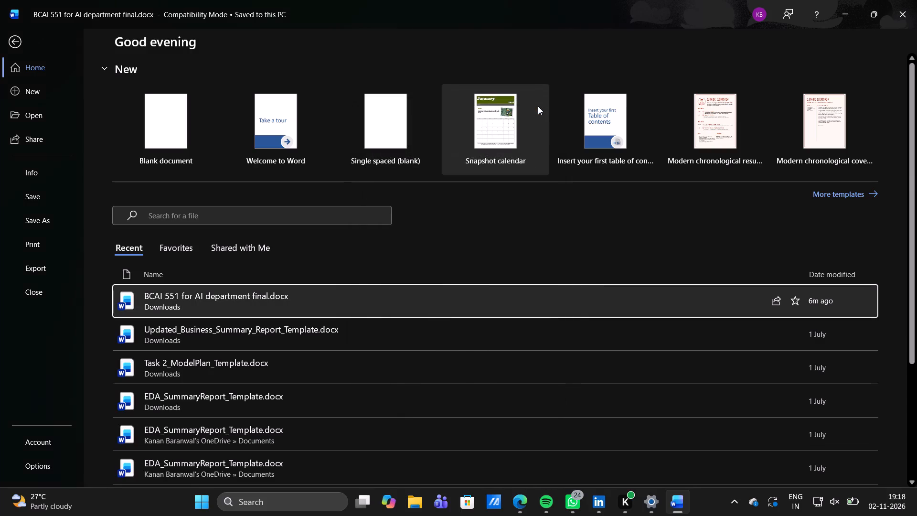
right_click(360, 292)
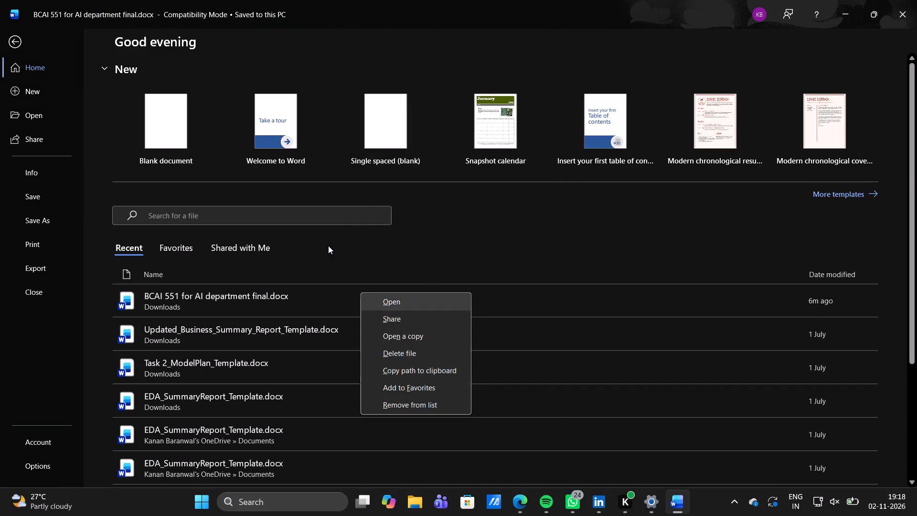
Open the print preview of the lab file and look through its pages from the cover to the last page.
click(27, 247)
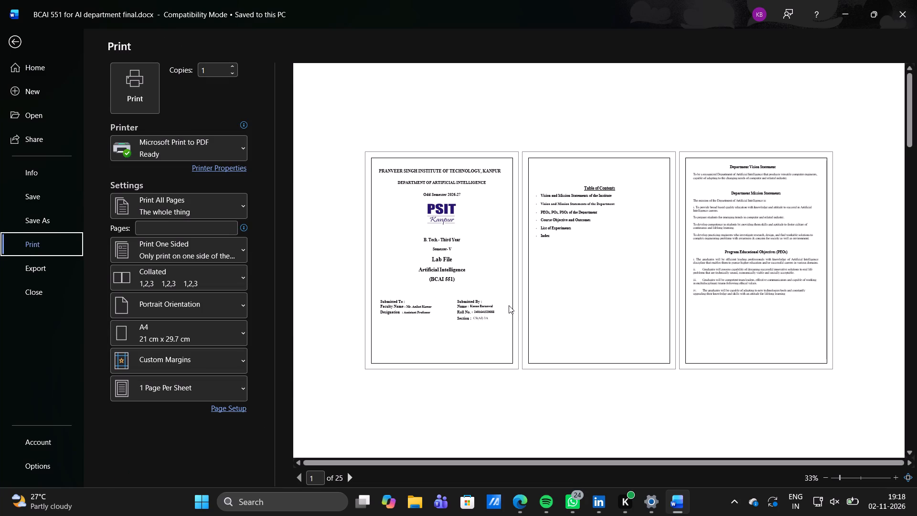
scroll(509, 305, down, 1)
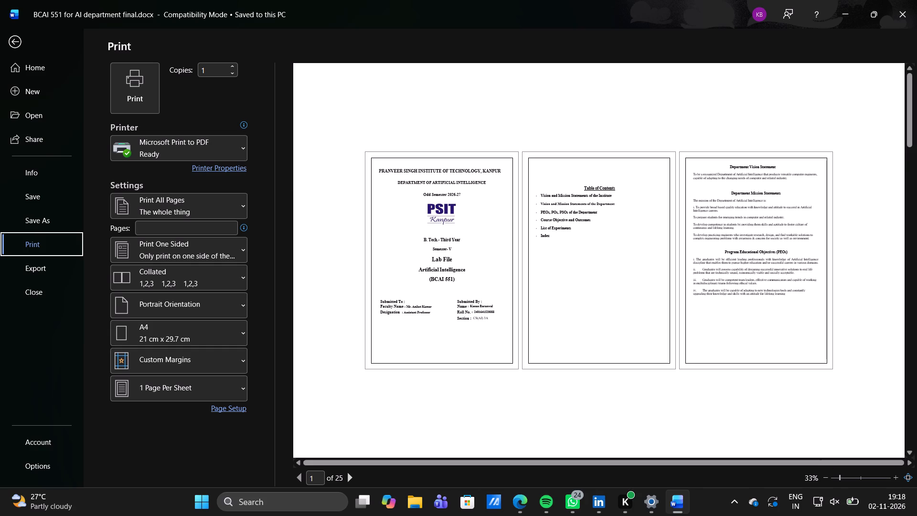
scroll(809, 403, down, 2)
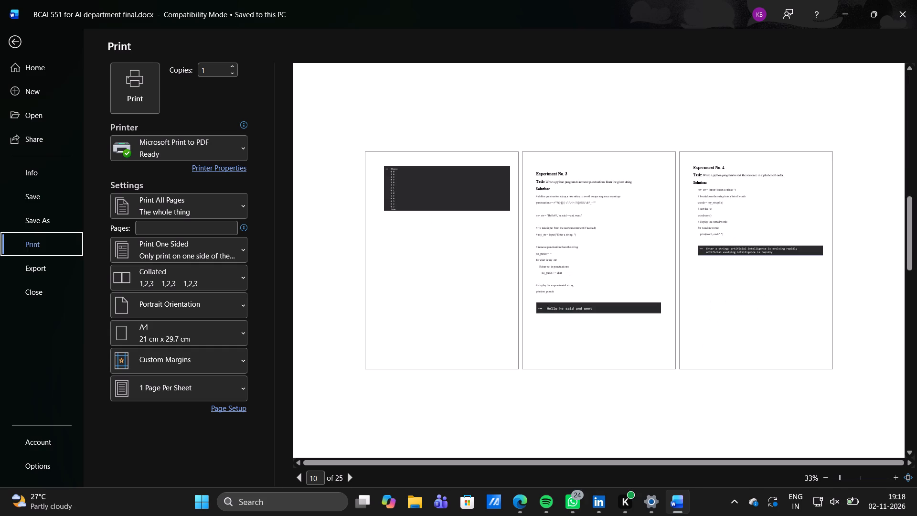
scroll(809, 403, down, 3)
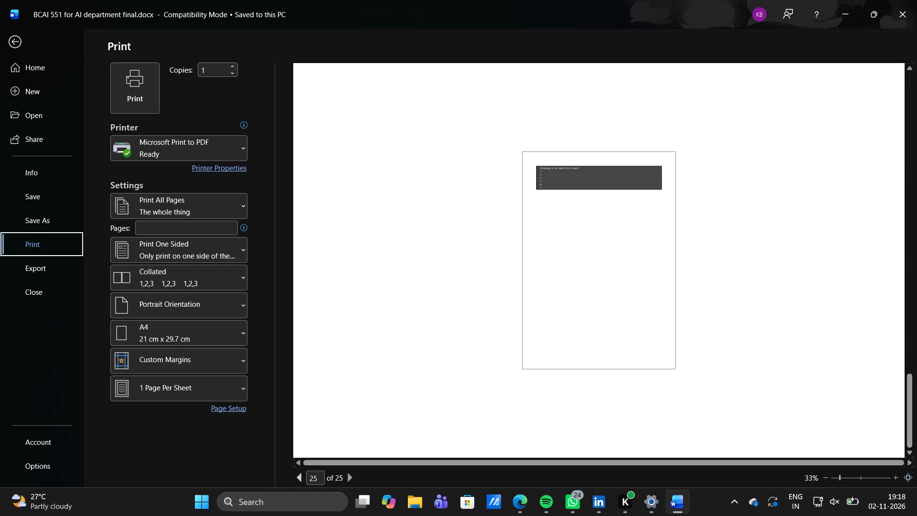
Open the page setup from the print settings and apply its existing margins and portrait orientation to this section.
scroll(809, 403, down, 1)
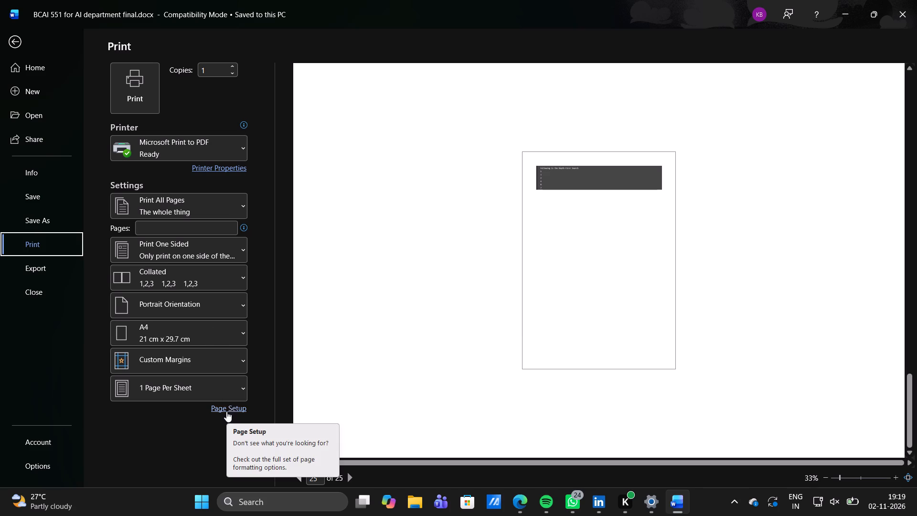
click(226, 411)
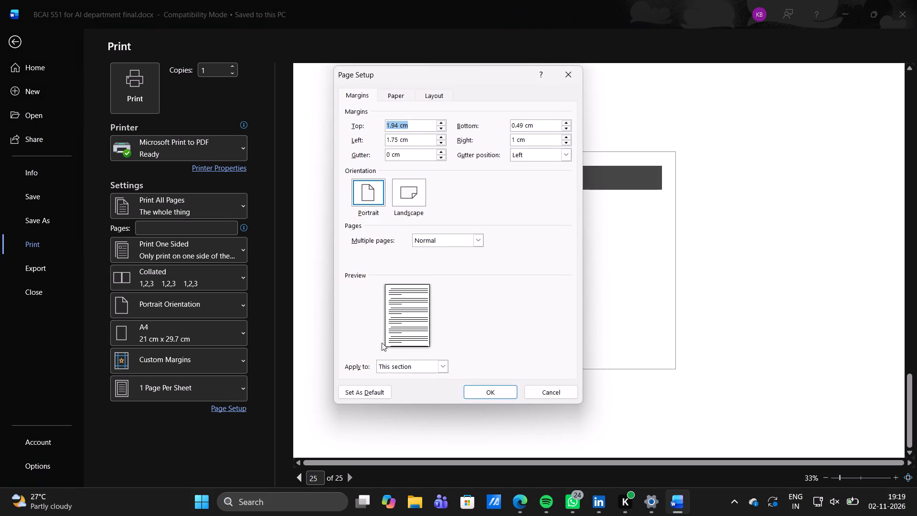
click(495, 387)
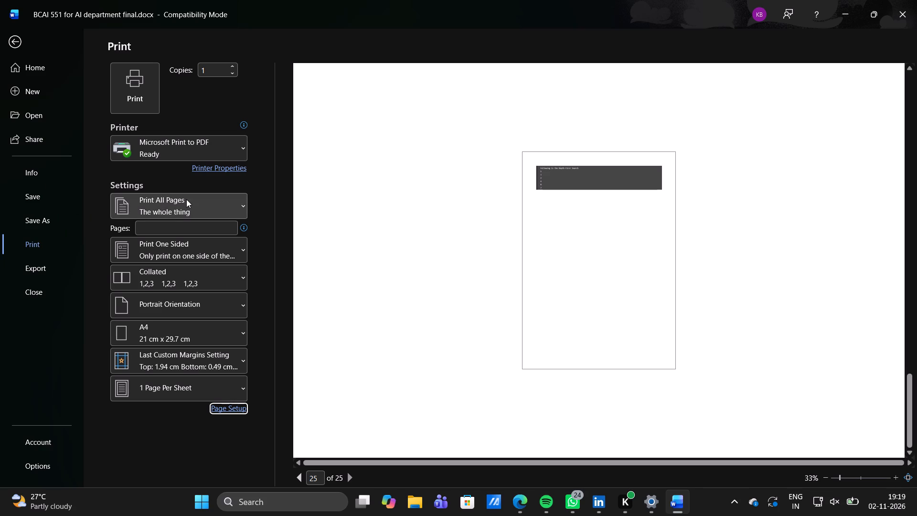
Print the whole lab file to a PDF saved on the Desktop as "Kanan AI file".
click(120, 106)
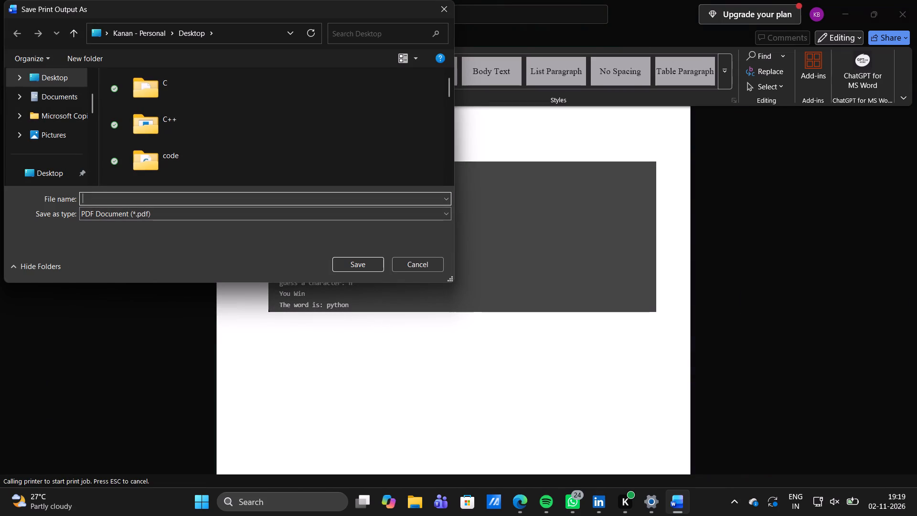
key(n)
text(an)
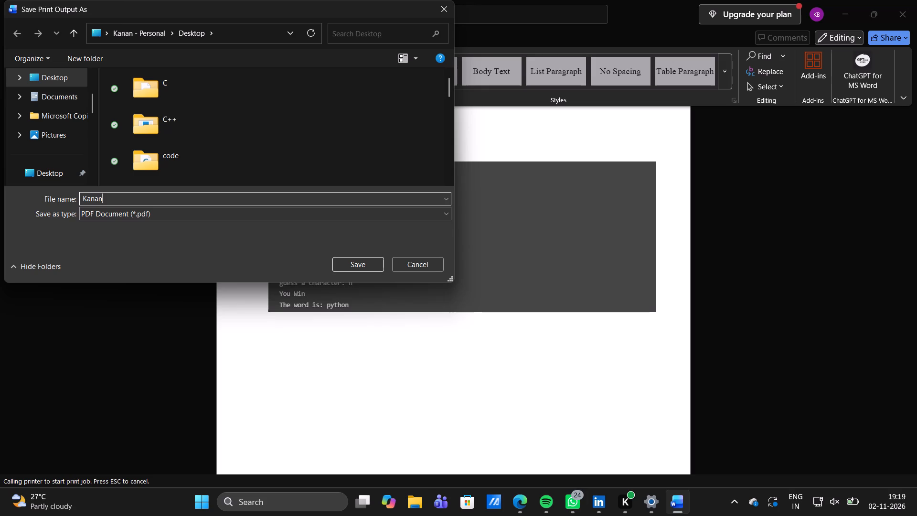
key(a)
key(i)
key(space)
key(f)
key(BackSpace)
text(filr)
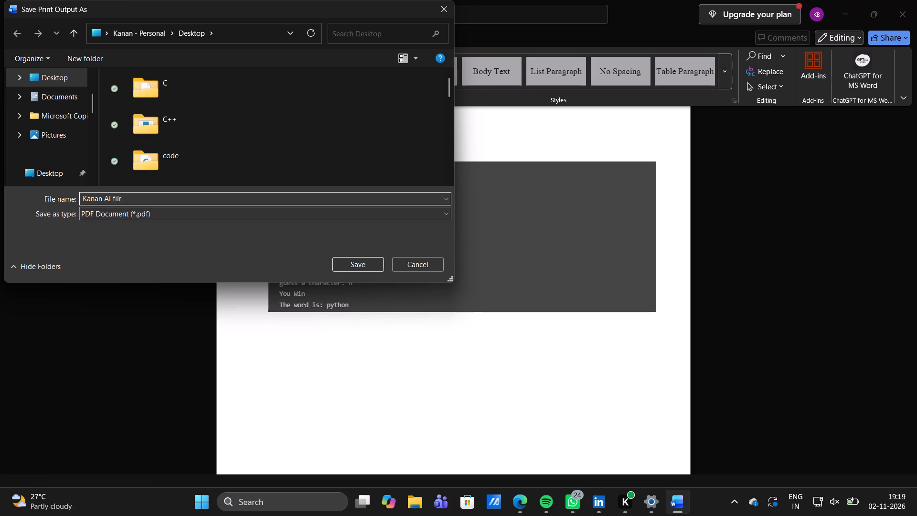
key(plus)
key(BackSpace)
key(BackSpace)
key(e)
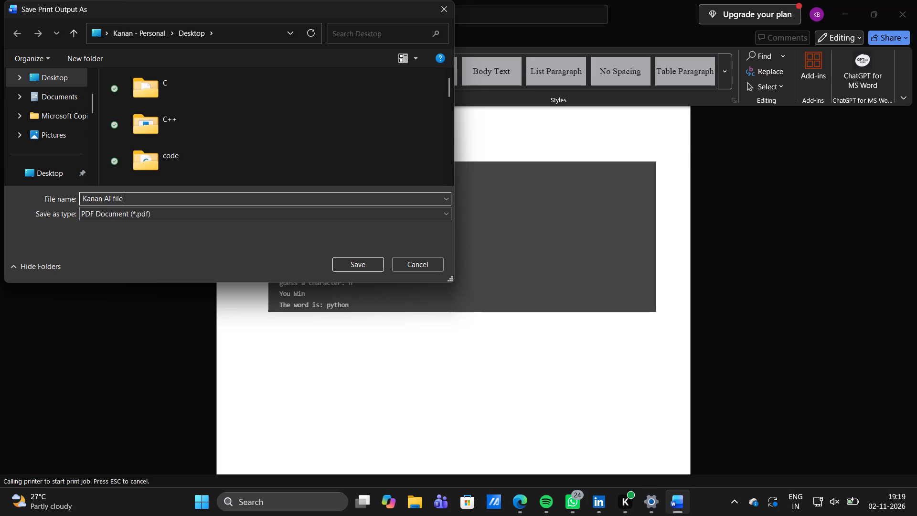
key(Return)
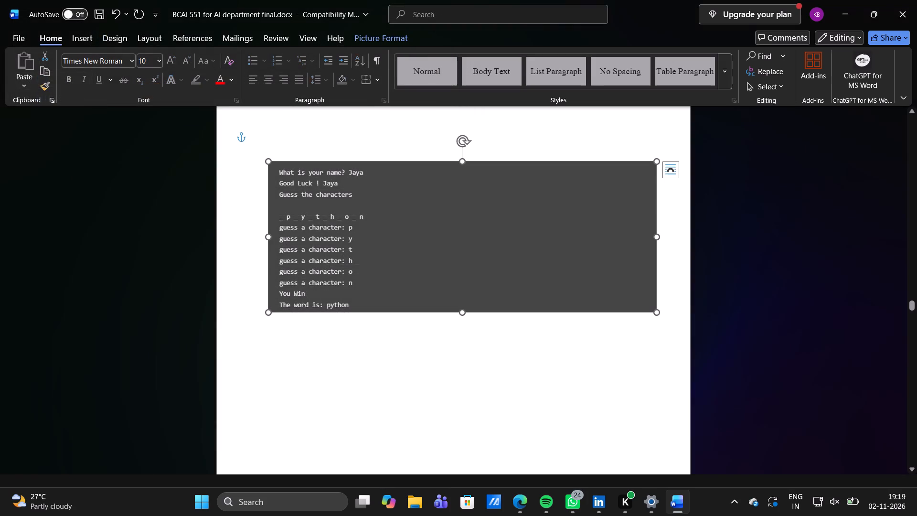
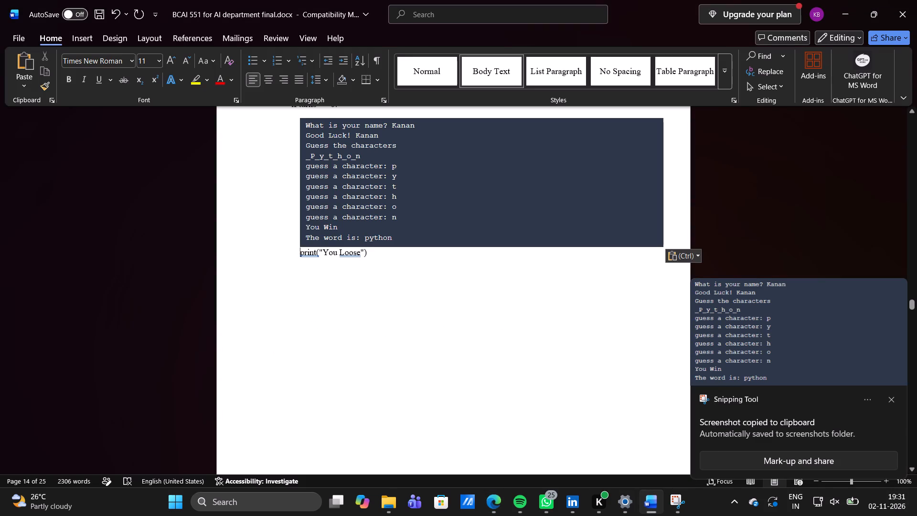
Add a new line reading print("You Loose") directly below "if turns == 0:", above the Kanan output picture.
scroll(420, 256, up, 1)
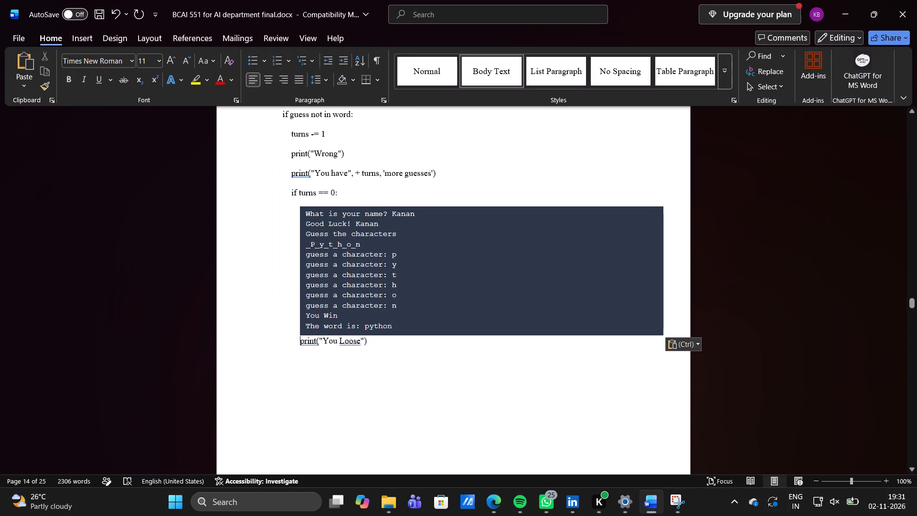
click(347, 194)
key(Return)
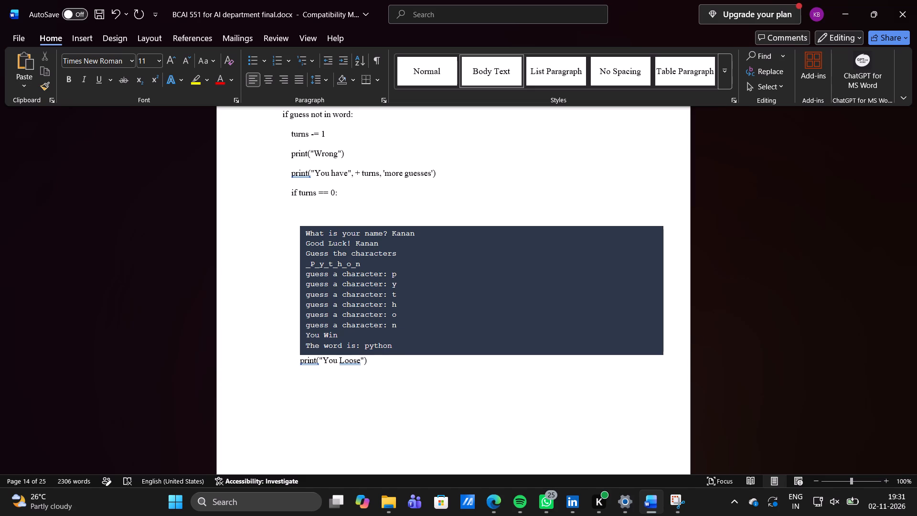
text(pr)
key(i)
text(nt)
key(shift+parenleft)
key(shift+quotedbl)
text(pu)
key(BackSpace)
key(BackSpace)
text(ou)
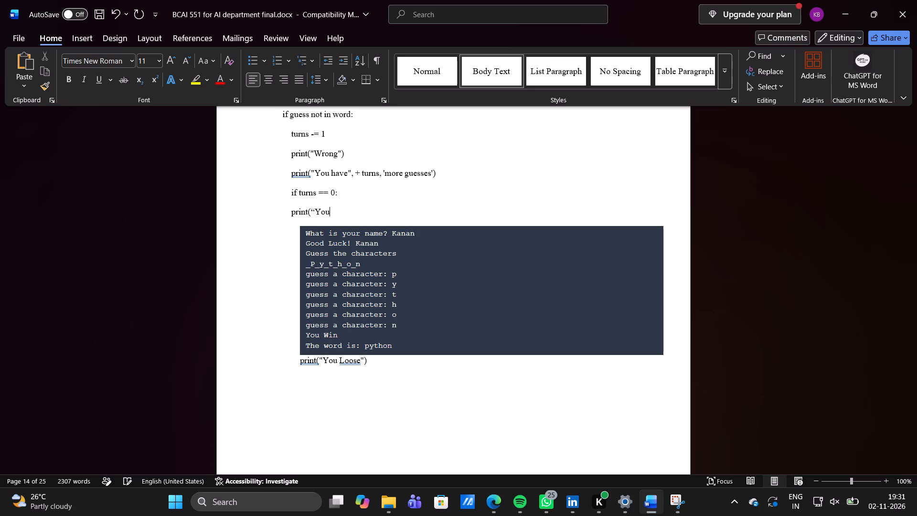
key(space)
text(oose)
text("))
Delete the duplicate print("You Loose") text below the Kanan output picture back to its first letter.
click(378, 367)
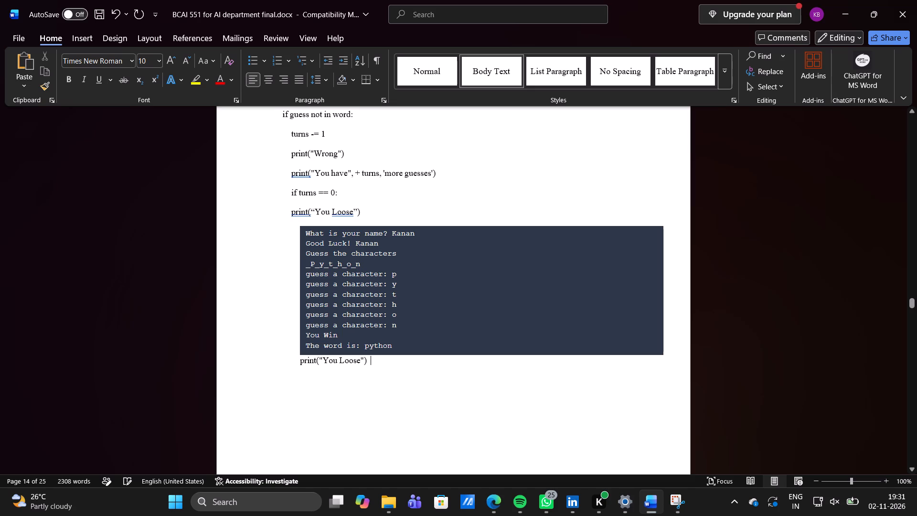
key(BackSpace)
key(BackSpace)
key(BackSpace)
key(BackSpace)
key(BackSpace)
key(BackSpace)
key(BackSpace)
key(BackSpace)
key(BackSpace)
key(BackSpace)
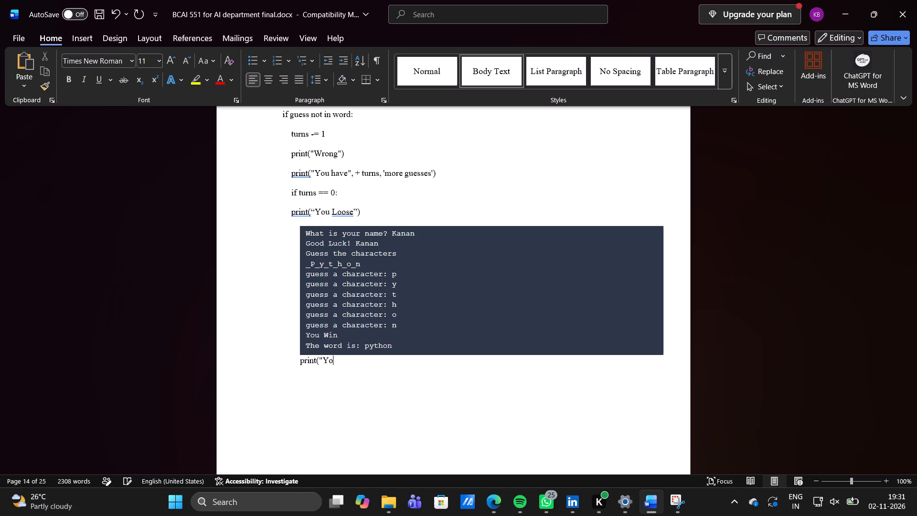
key(BackSpace)
key(BackSpace)
key(BackSpace)
key(BackSpace)
key(BackSpace)
key(BackSpace)
key(BackSpace)
key(BackSpace)
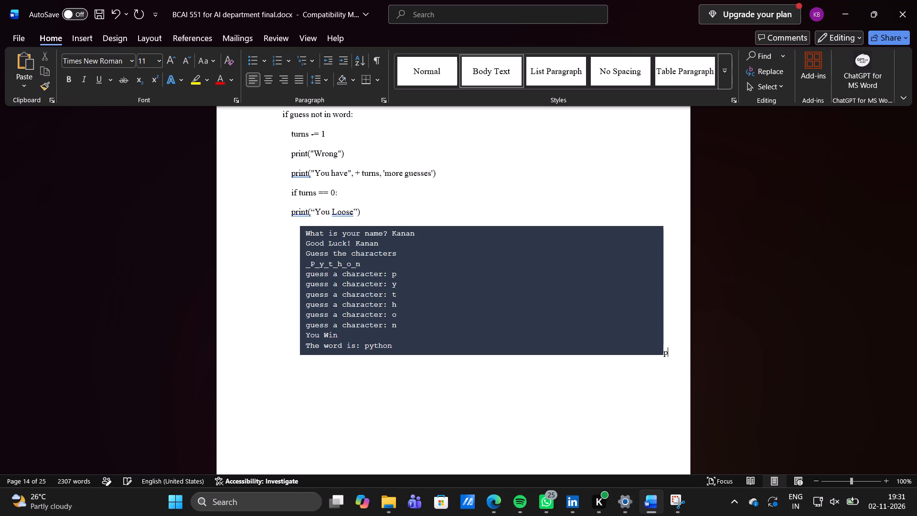
Resize the Kanan output picture below the code, making it slightly wider and stretching its height a little.
drag(443, 313, 400, 333)
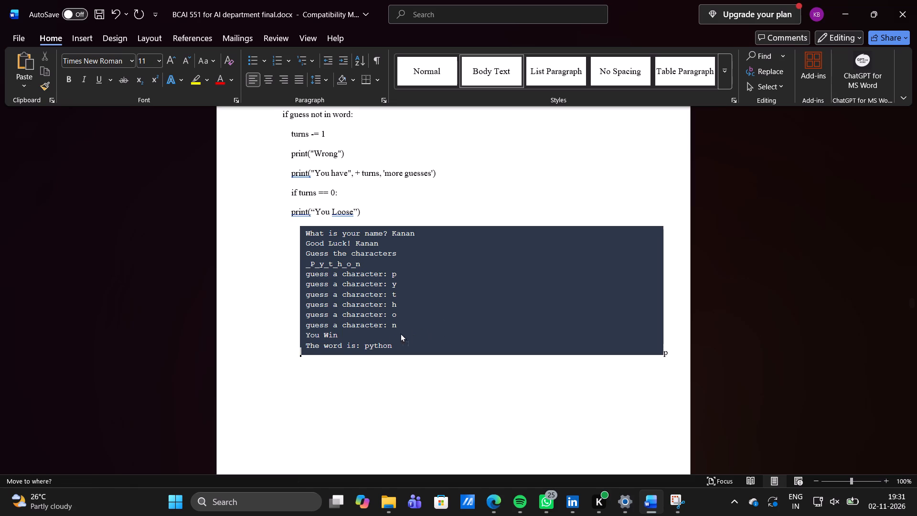
drag(400, 333, 360, 369)
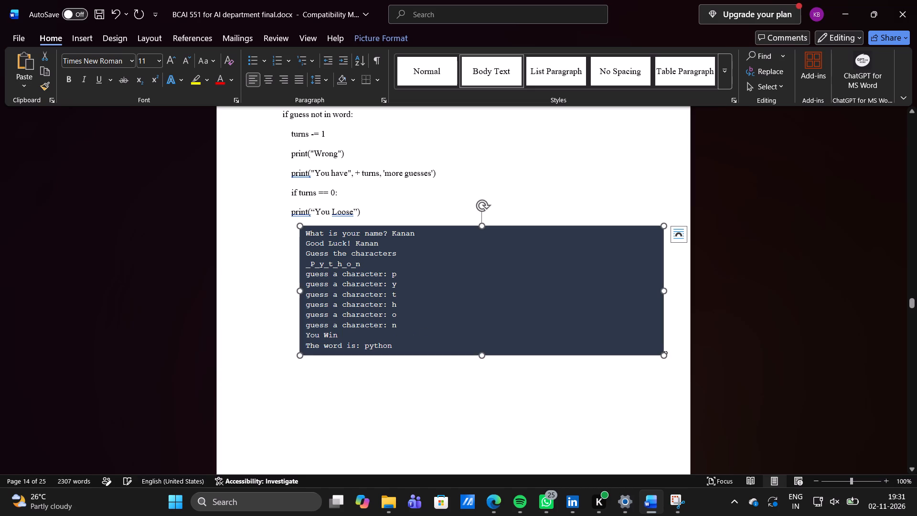
drag(302, 357, 301, 357)
drag(301, 357, 290, 360)
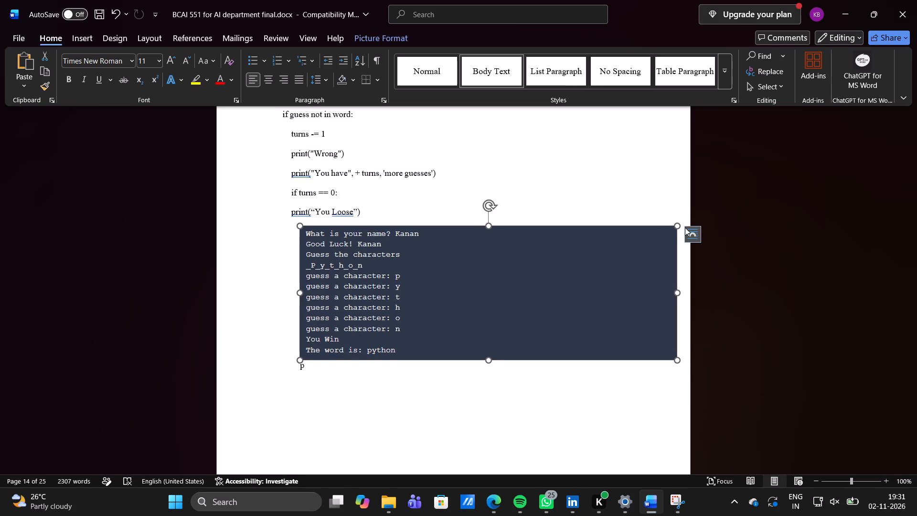
drag(677, 222, 661, 224)
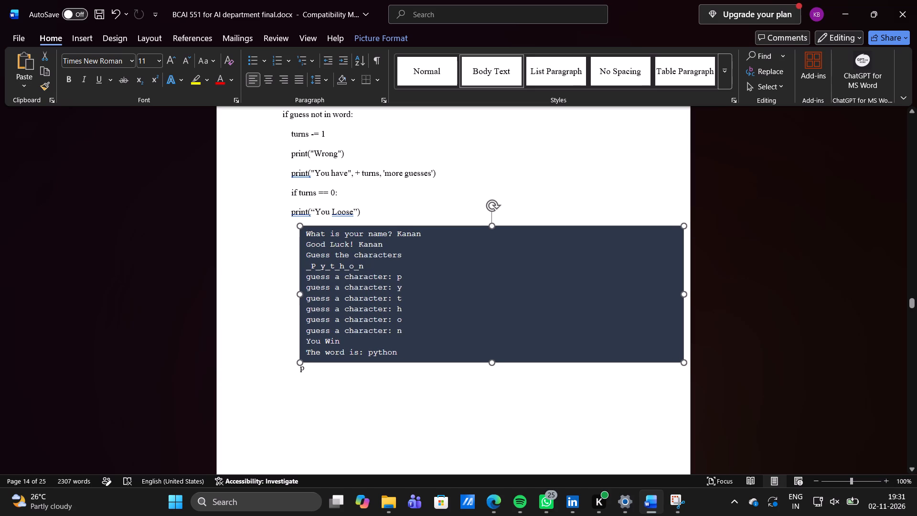
drag(661, 224, 630, 228)
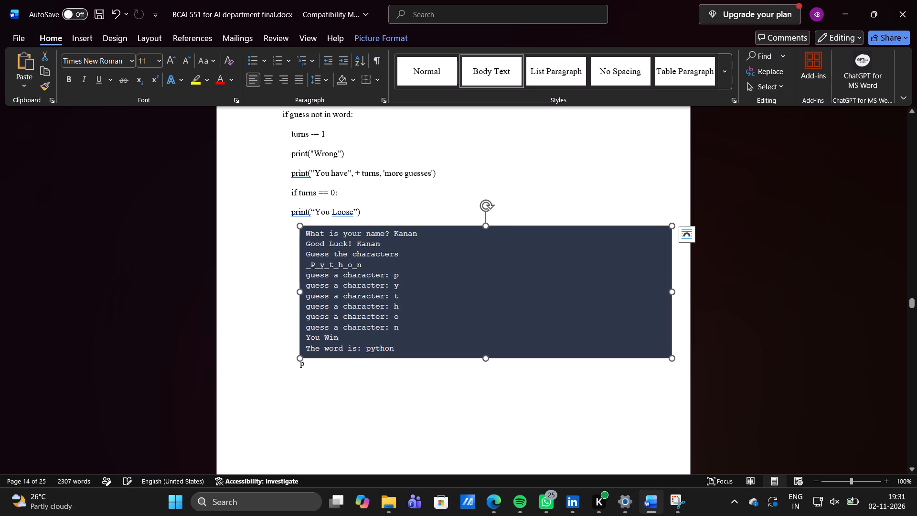
drag(521, 267, 425, 285)
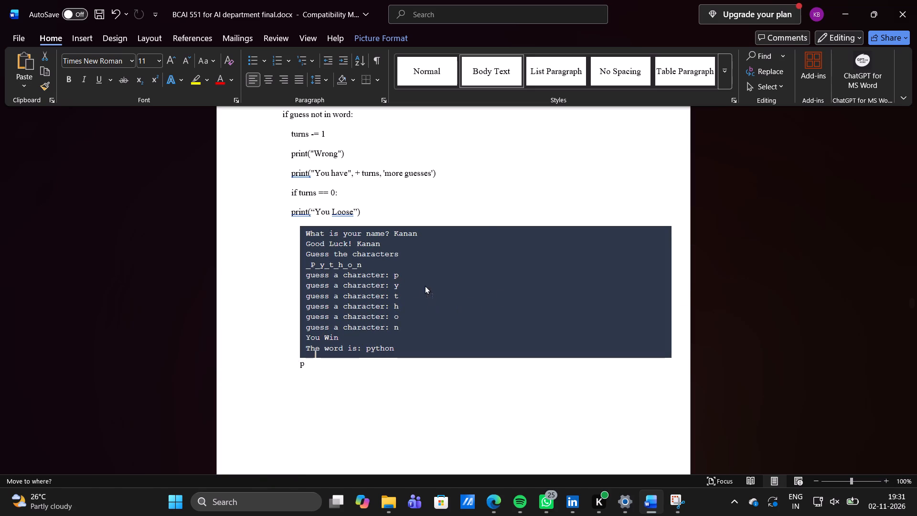
drag(425, 285, 417, 306)
drag(450, 306, 425, 321)
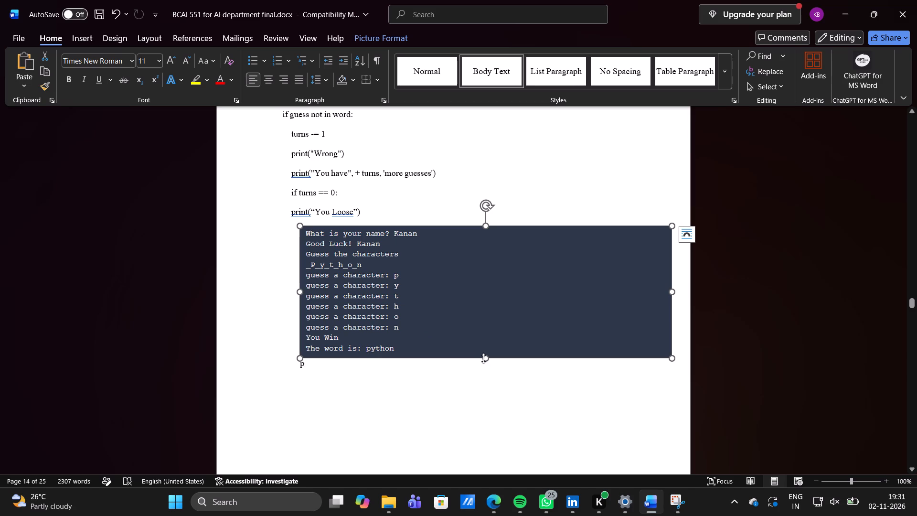
drag(483, 358, 485, 371)
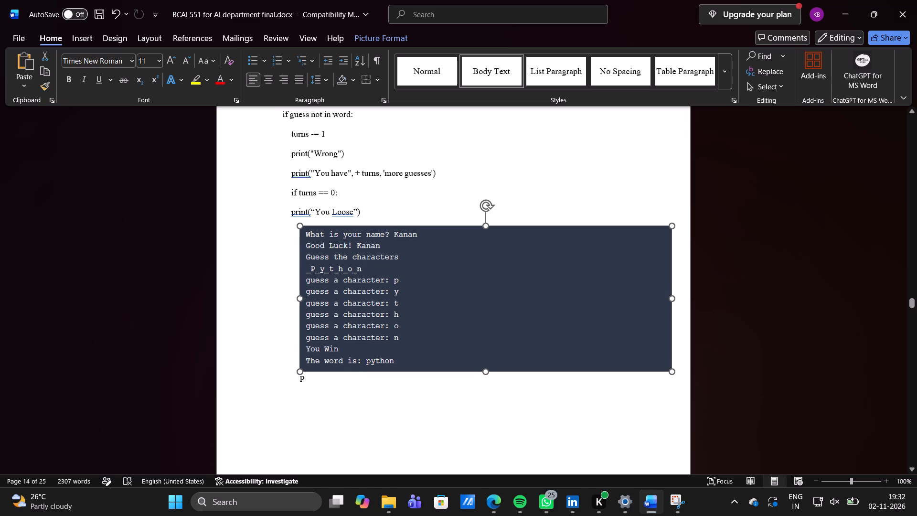
click(302, 301)
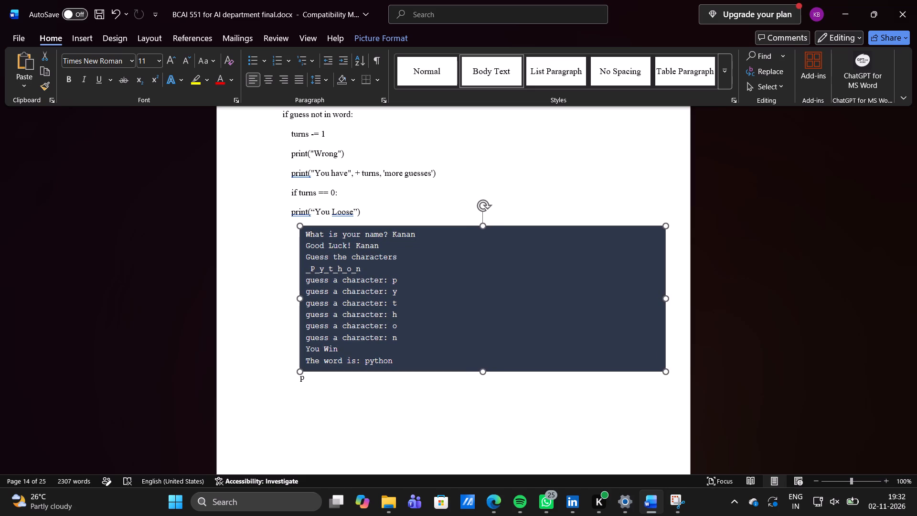
click(571, 188)
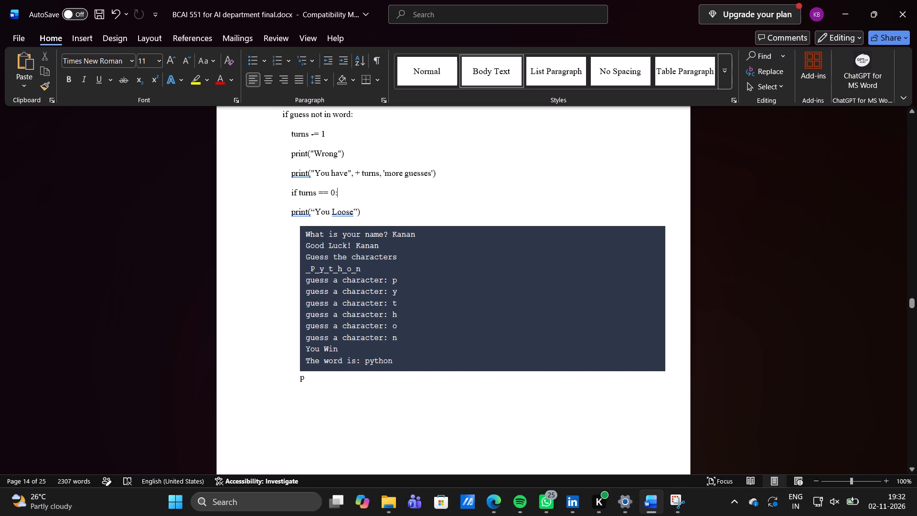
Make the Section value "CS(AI) 3A" on the lab file's cover page bold.
scroll(571, 188, up, 2)
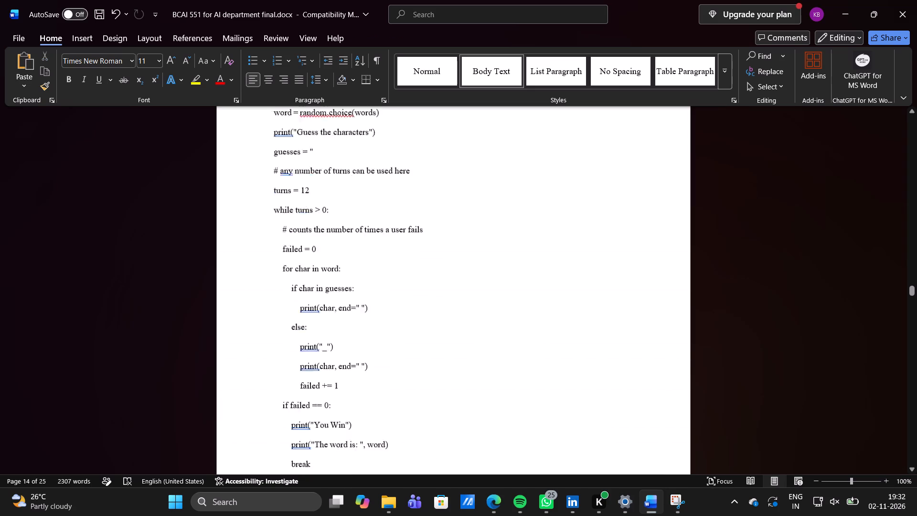
scroll(571, 188, up, 4)
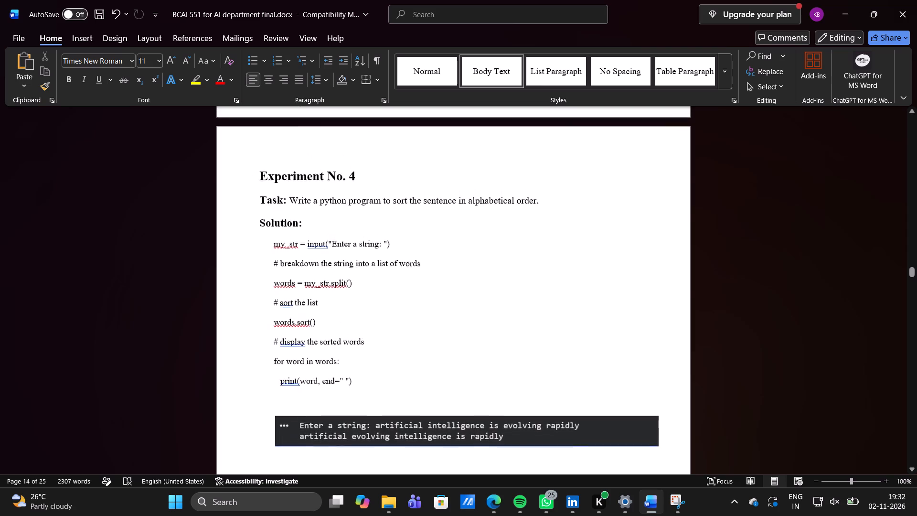
scroll(571, 188, up, 4)
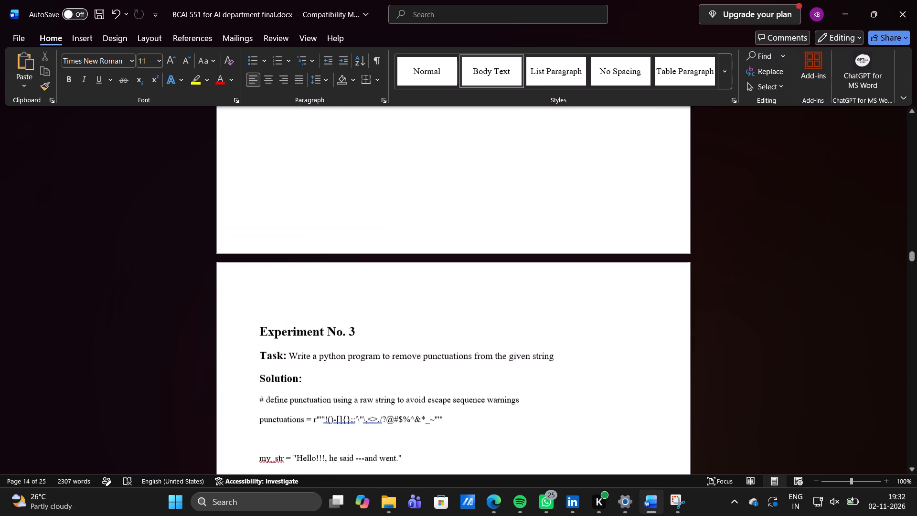
scroll(571, 188, up, 3)
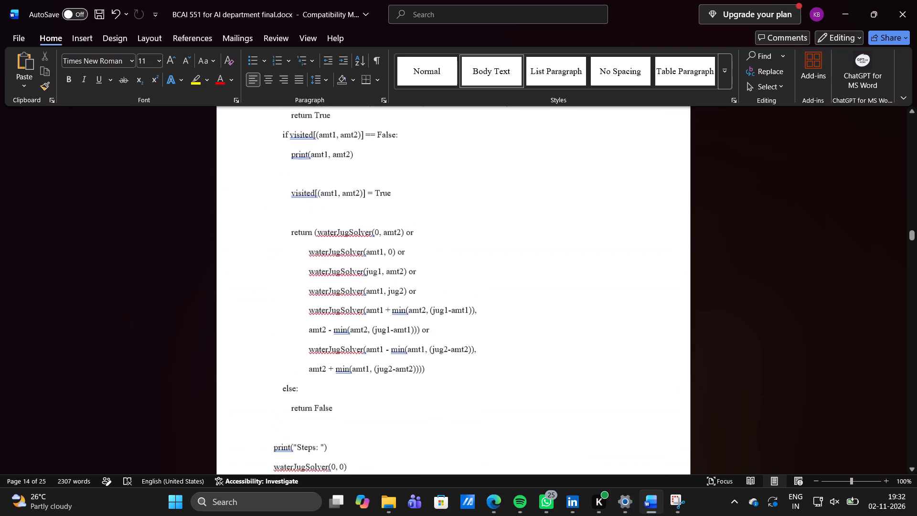
scroll(571, 188, up, 4)
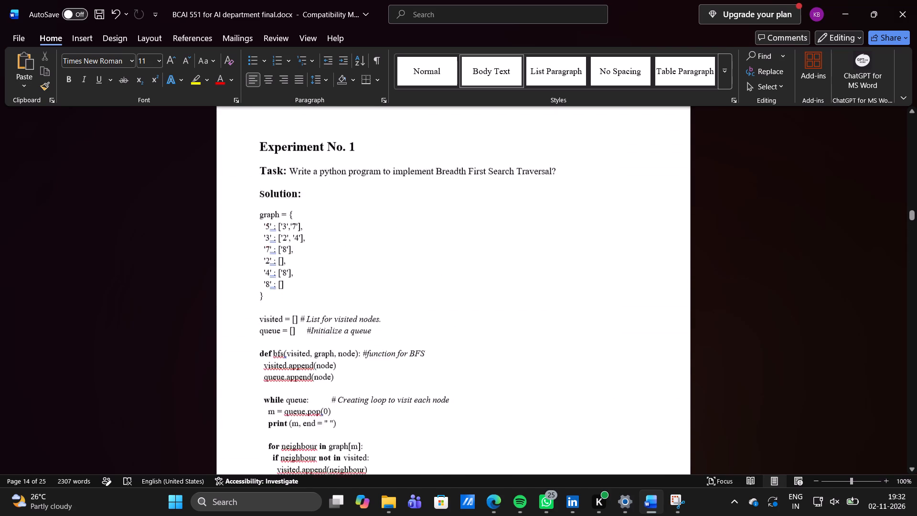
scroll(571, 188, up, 5)
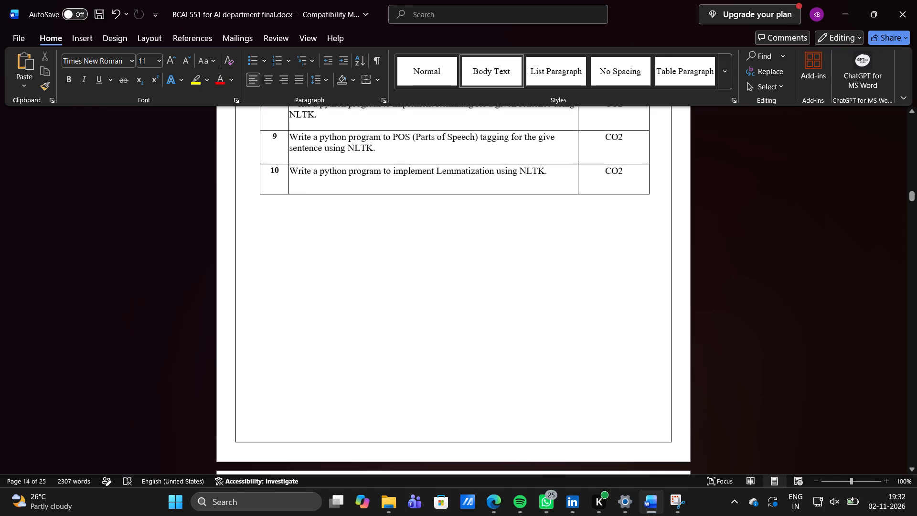
scroll(571, 188, up, 4)
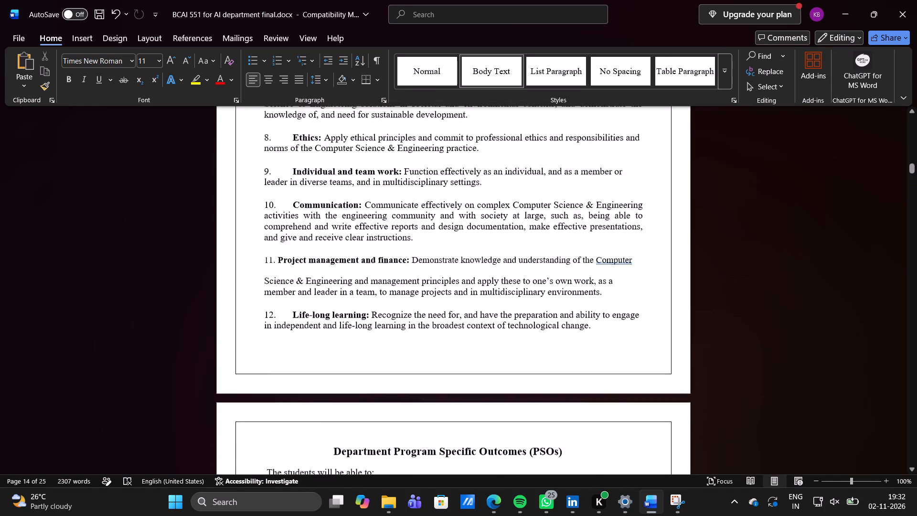
scroll(571, 188, up, 5)
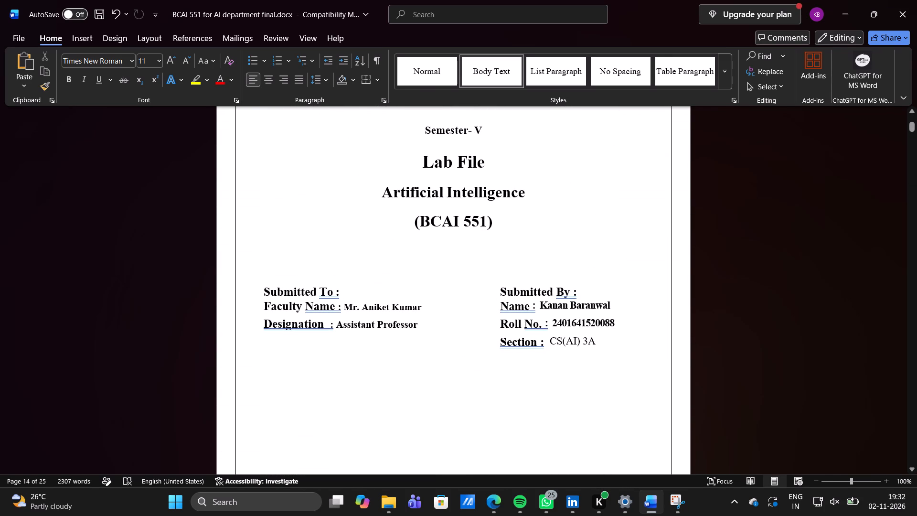
click(600, 339)
drag(600, 339, 554, 339)
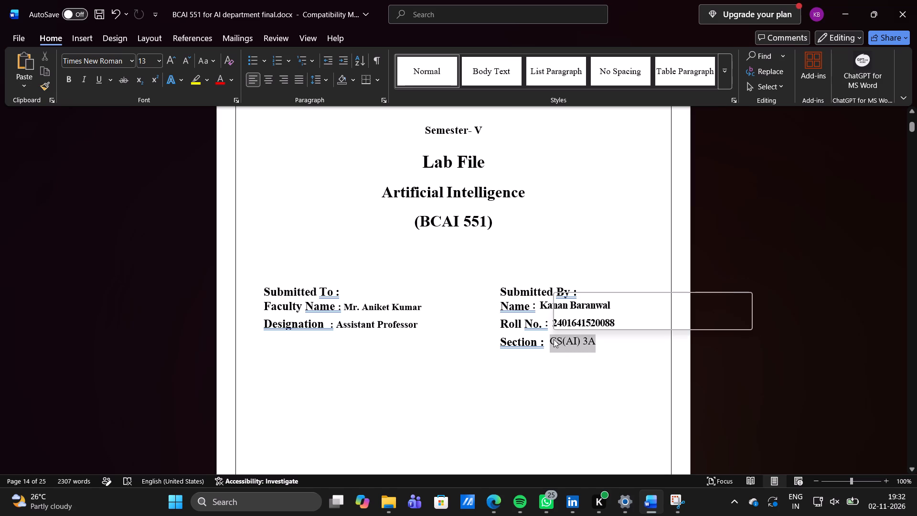
click(563, 319)
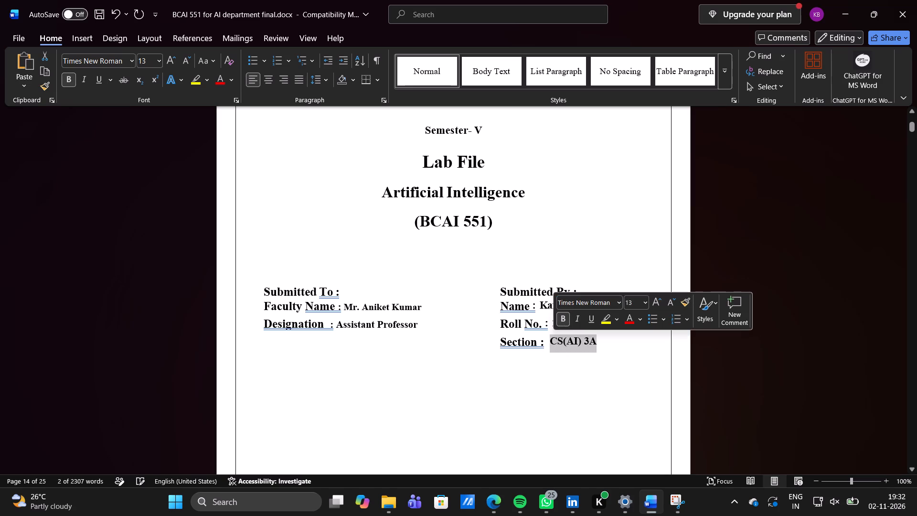
click(574, 379)
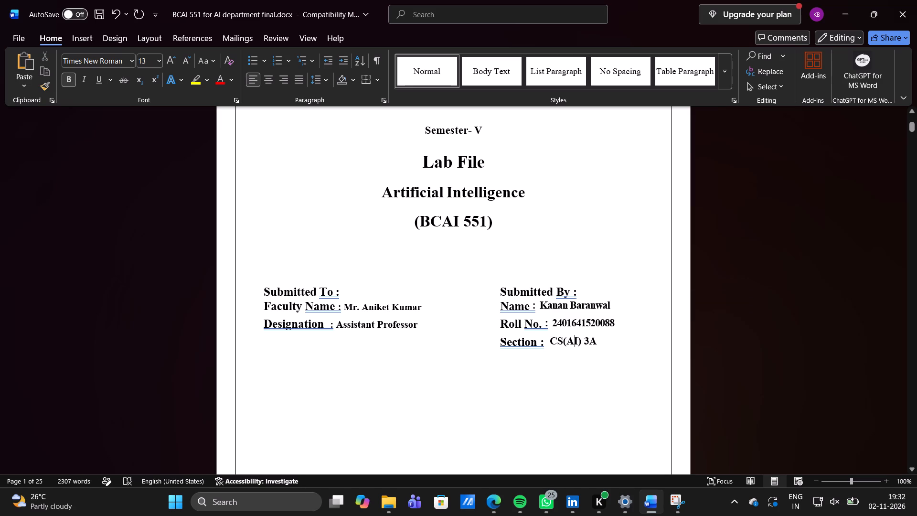
Save the lab file document.
key(ctrl+s)
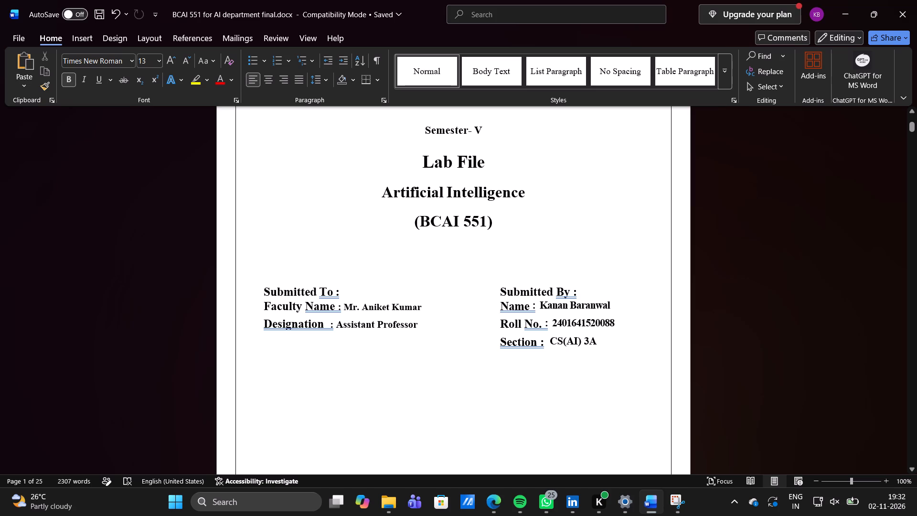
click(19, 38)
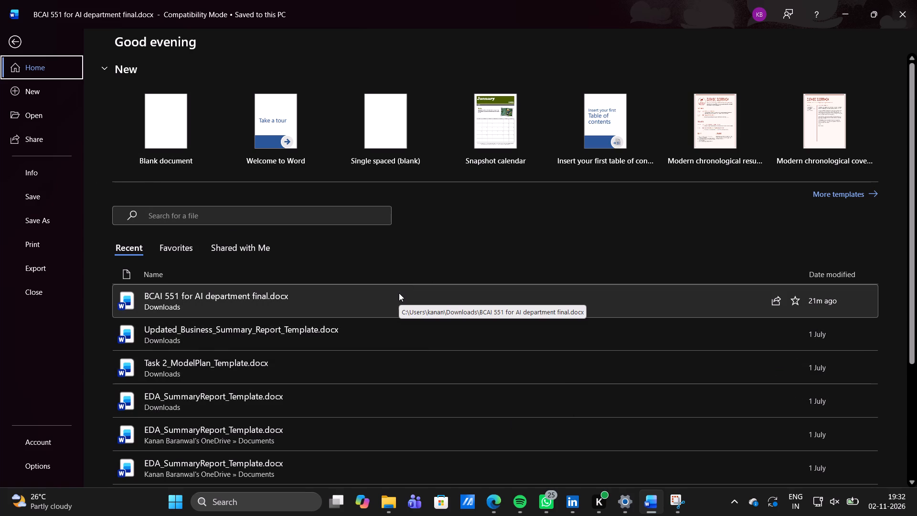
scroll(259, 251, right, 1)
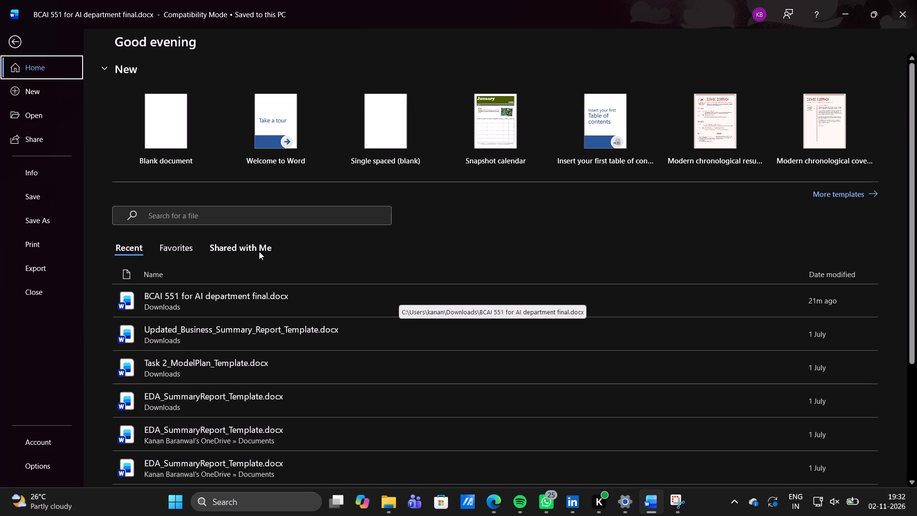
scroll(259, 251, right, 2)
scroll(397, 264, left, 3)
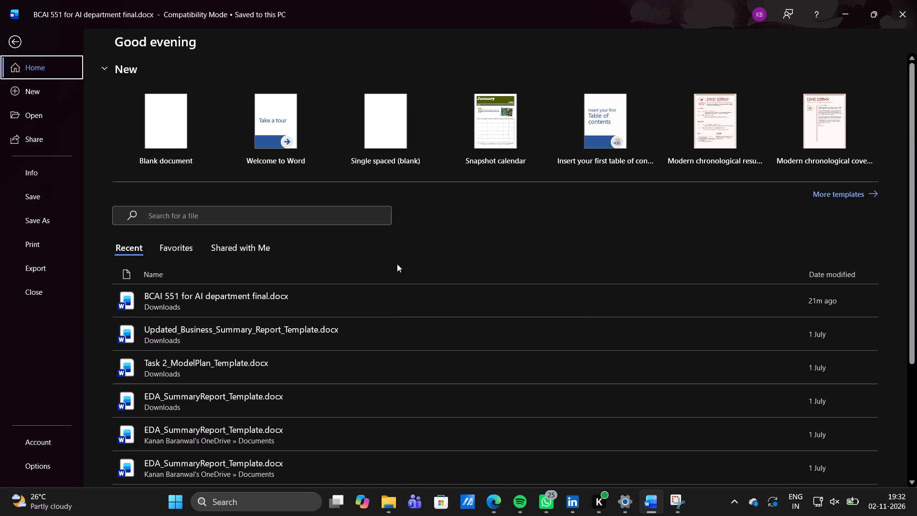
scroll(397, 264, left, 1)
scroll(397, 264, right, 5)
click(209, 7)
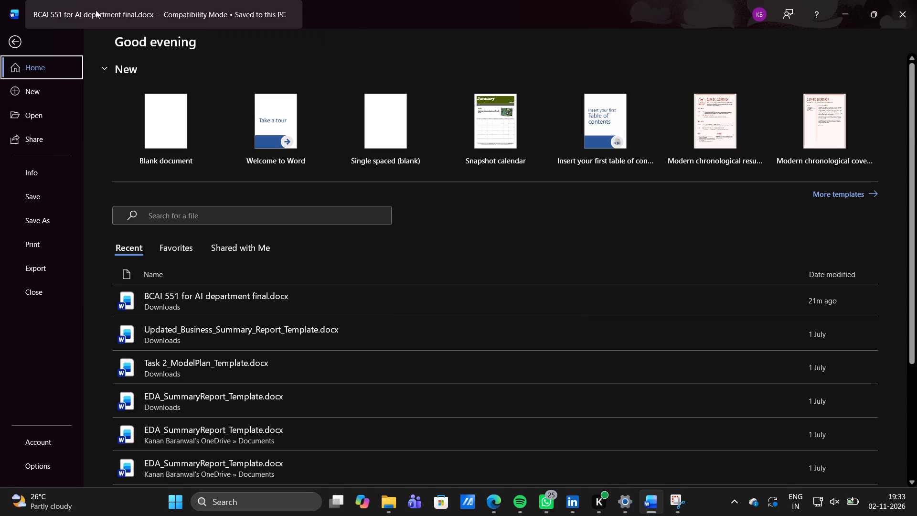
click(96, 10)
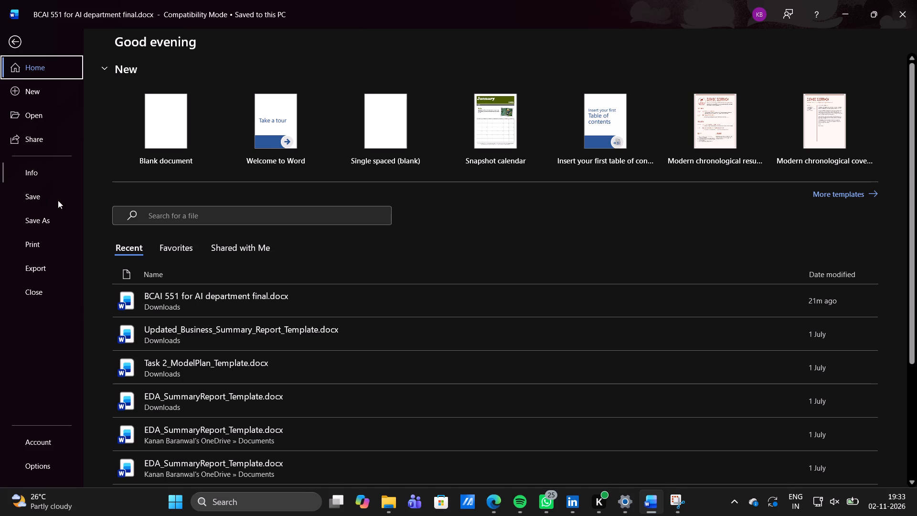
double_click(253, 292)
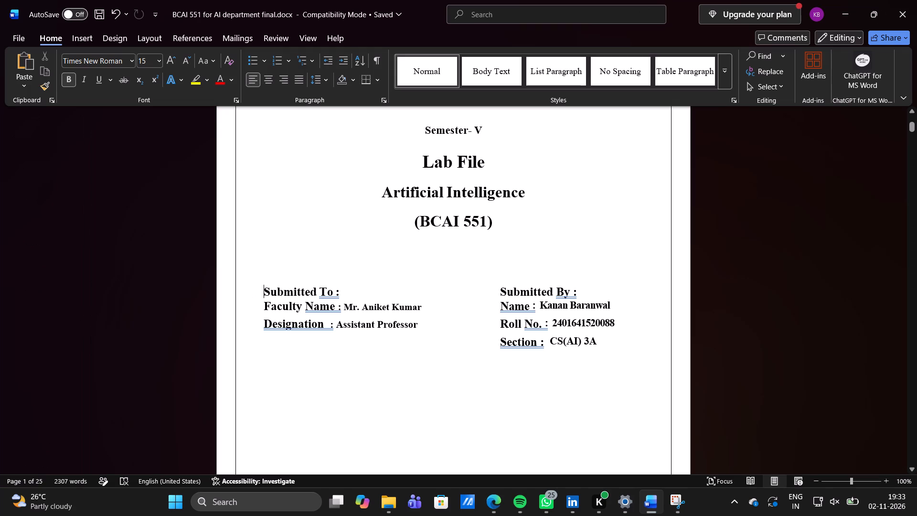
Review the lab file's pages from the cover page through to the Hangman code and output picture in Experiment No. 5.
scroll(474, 314, down, 3)
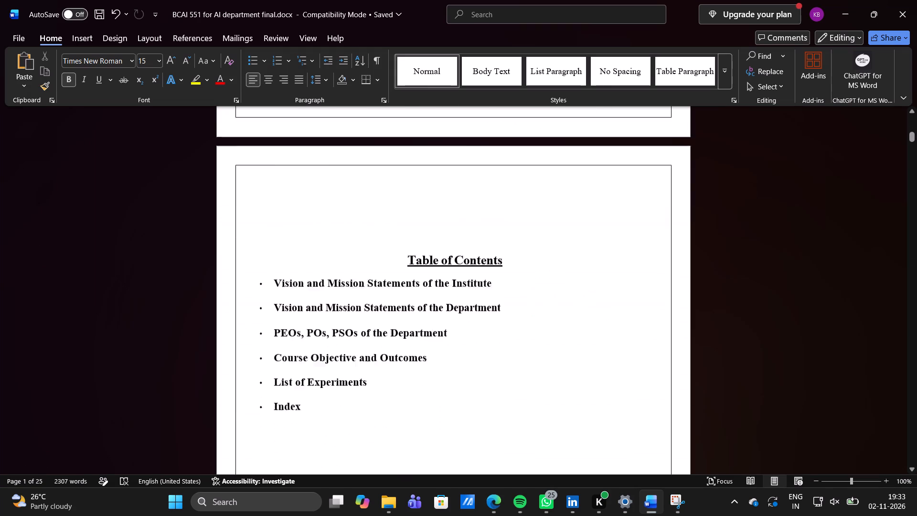
scroll(474, 314, down, 5)
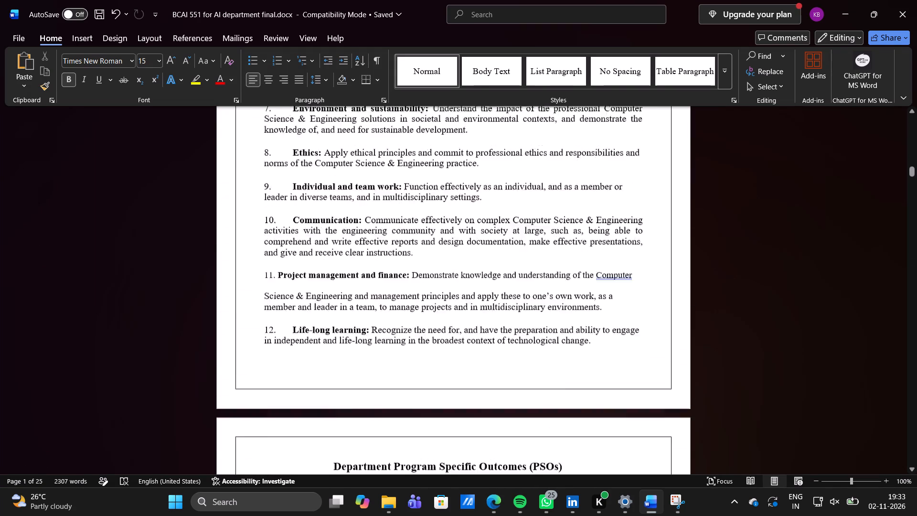
scroll(474, 314, down, 5)
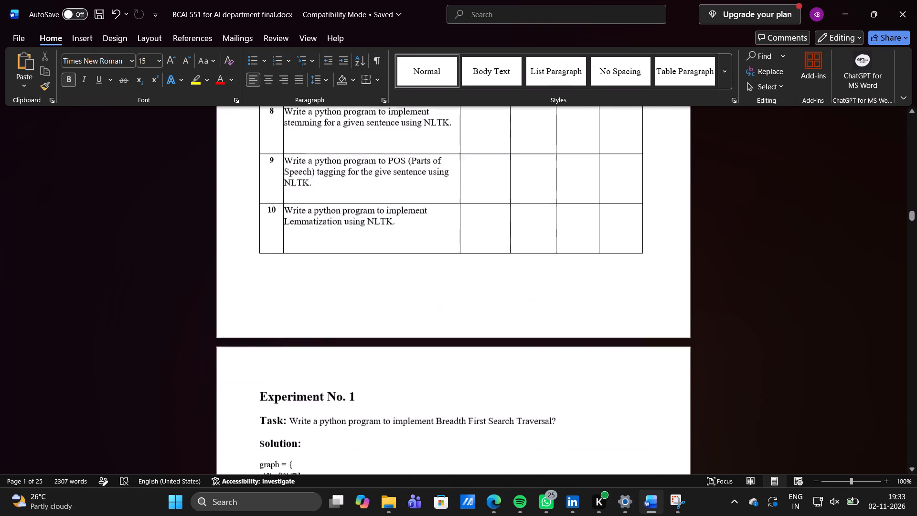
scroll(474, 314, down, 6)
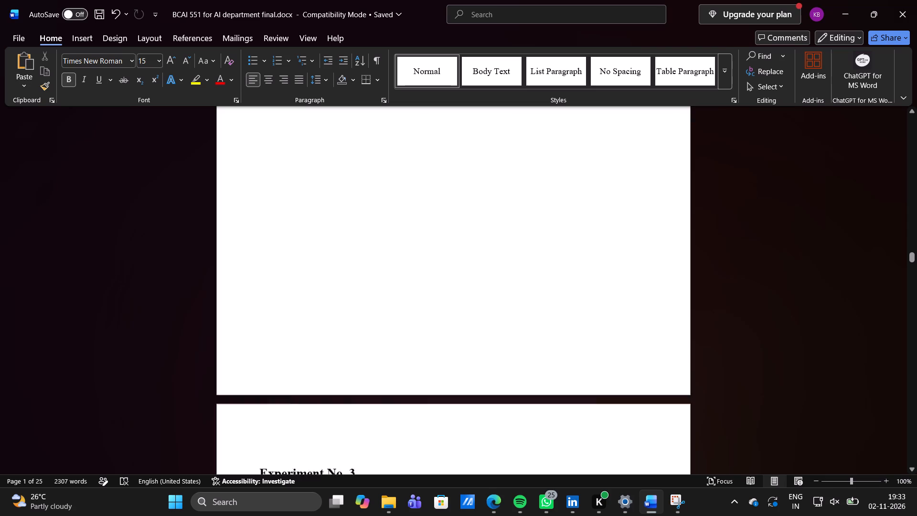
scroll(474, 314, down, 4)
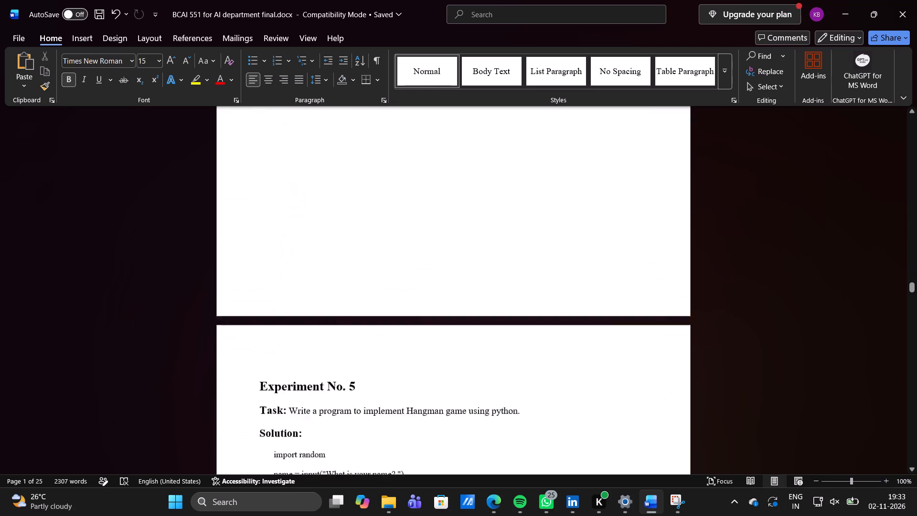
scroll(474, 314, down, 3)
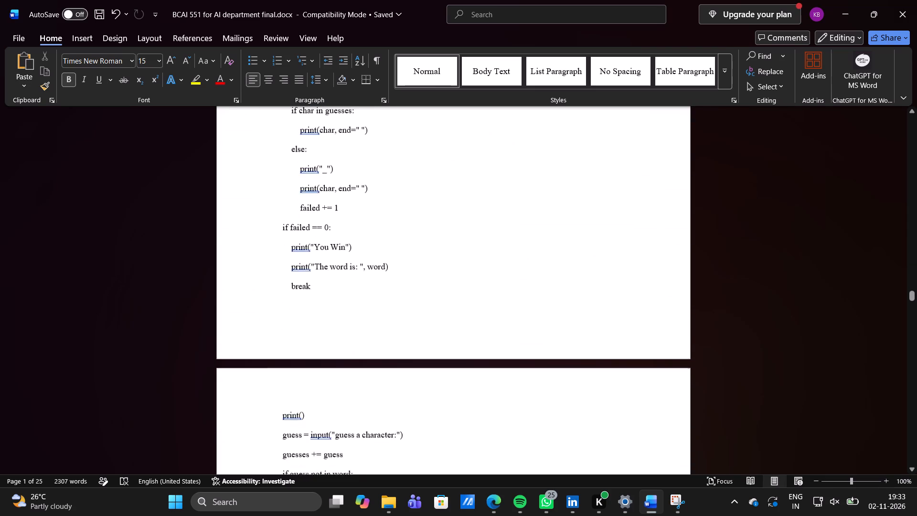
scroll(474, 314, down, 3)
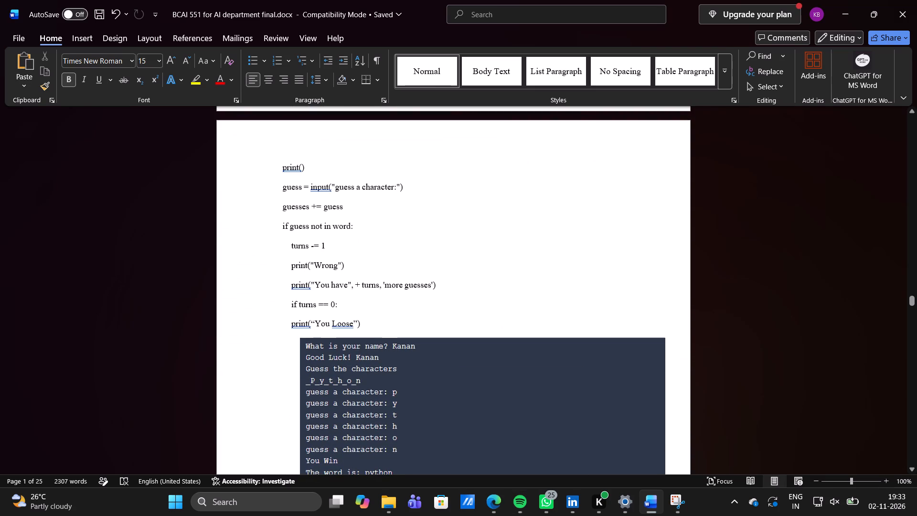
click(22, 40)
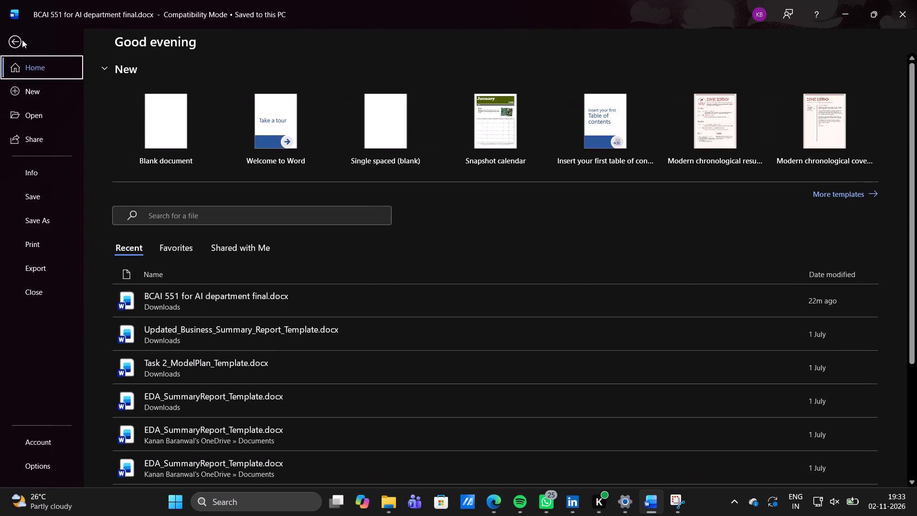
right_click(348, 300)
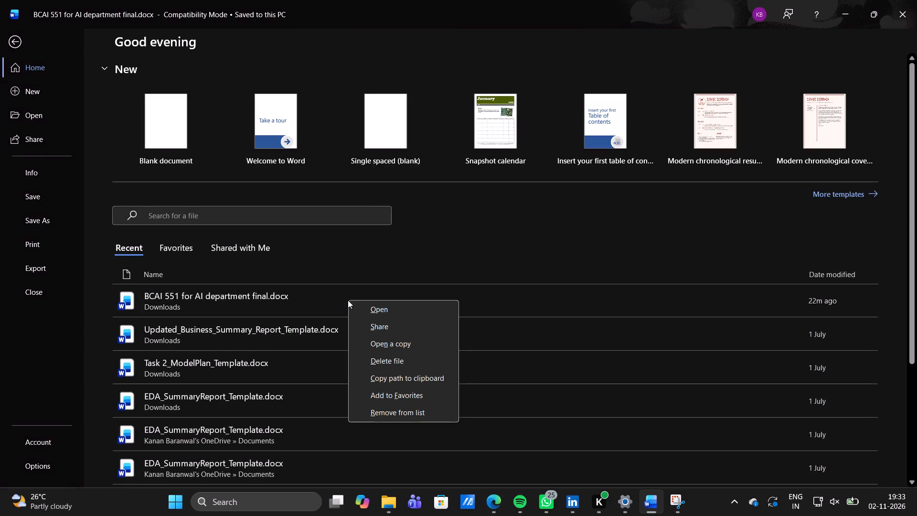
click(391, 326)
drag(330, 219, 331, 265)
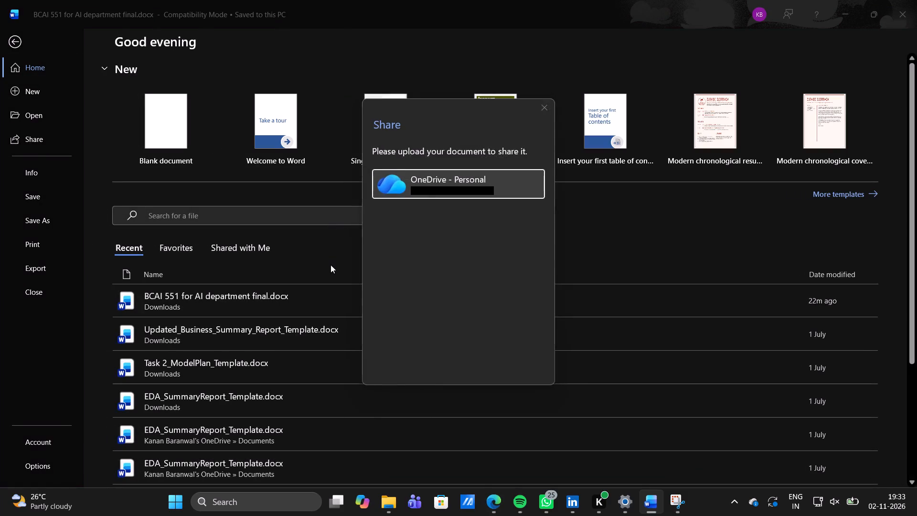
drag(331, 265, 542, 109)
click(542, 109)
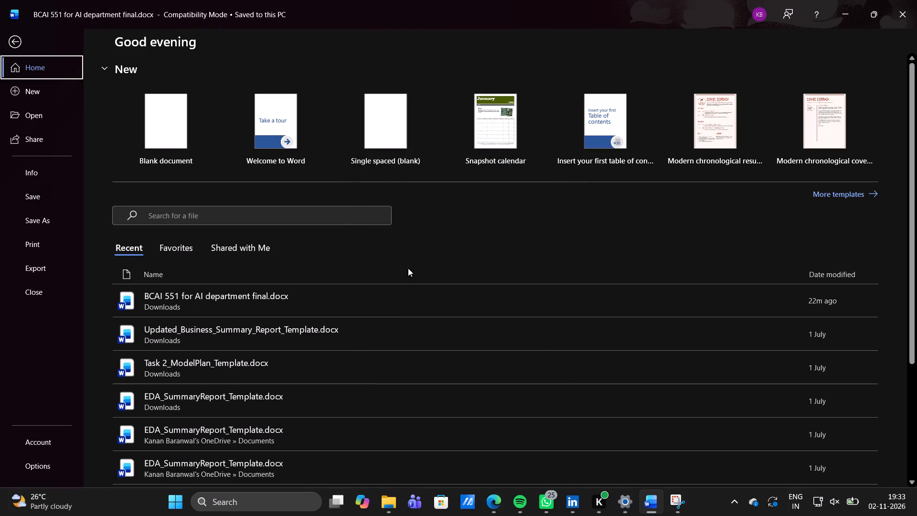
Open a copy of the recent file "BCAI 551 for AI department final.docx" as a new document.
right_click(383, 293)
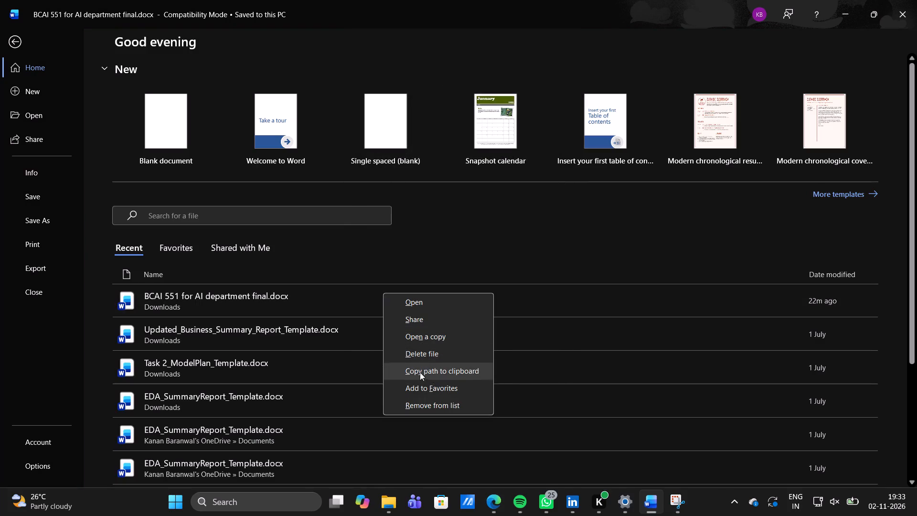
click(413, 335)
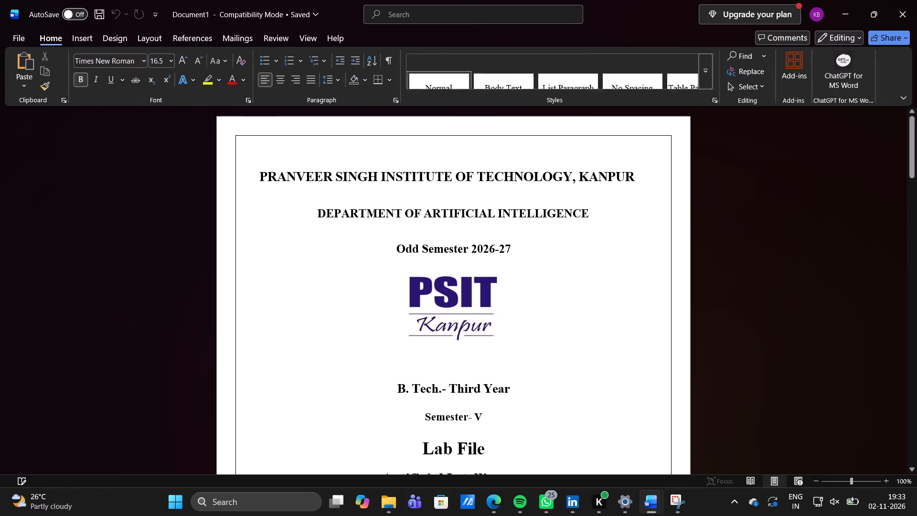
Review the copied document from the cover page through the list of experiments and experiment pages, returning to the cover.
scroll(508, 308, down, 1)
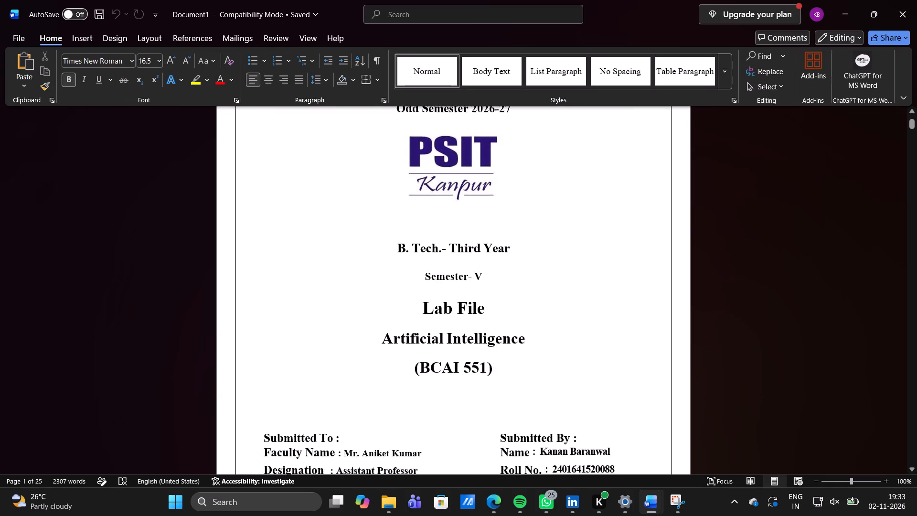
scroll(508, 308, down, 2)
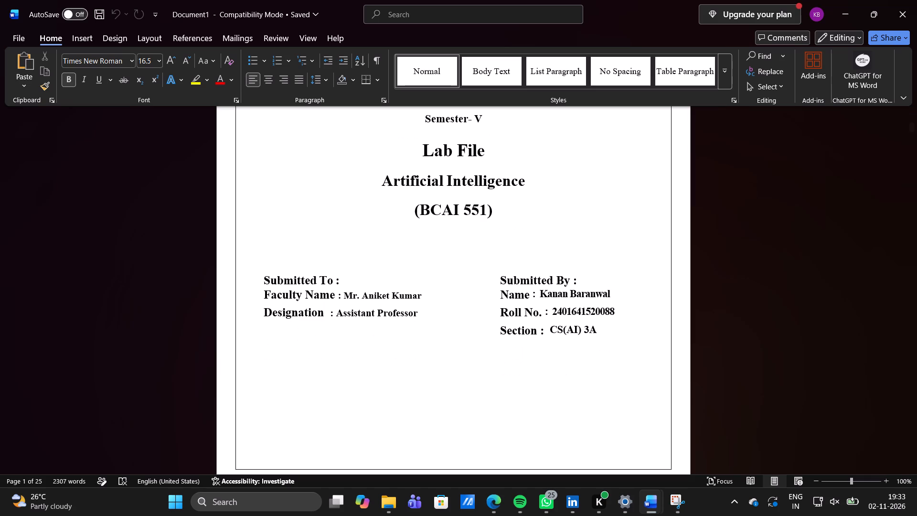
scroll(508, 308, down, 1)
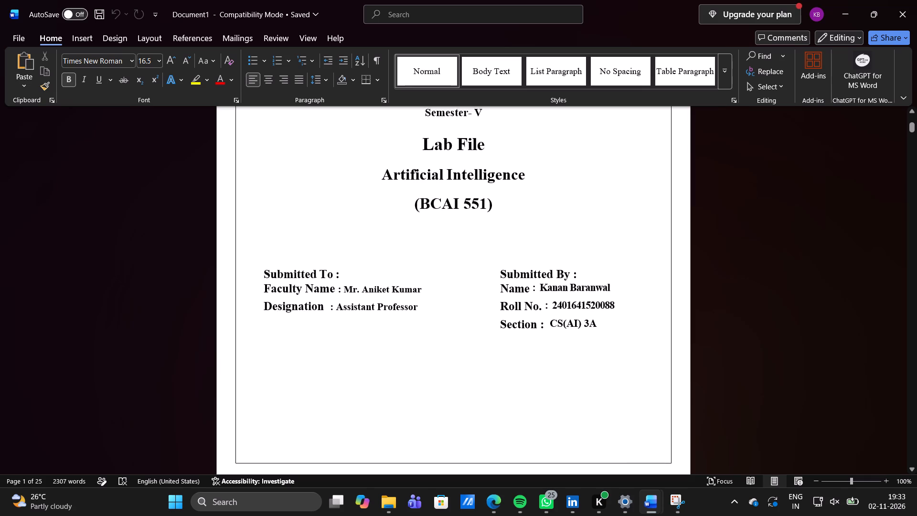
scroll(508, 308, down, 1)
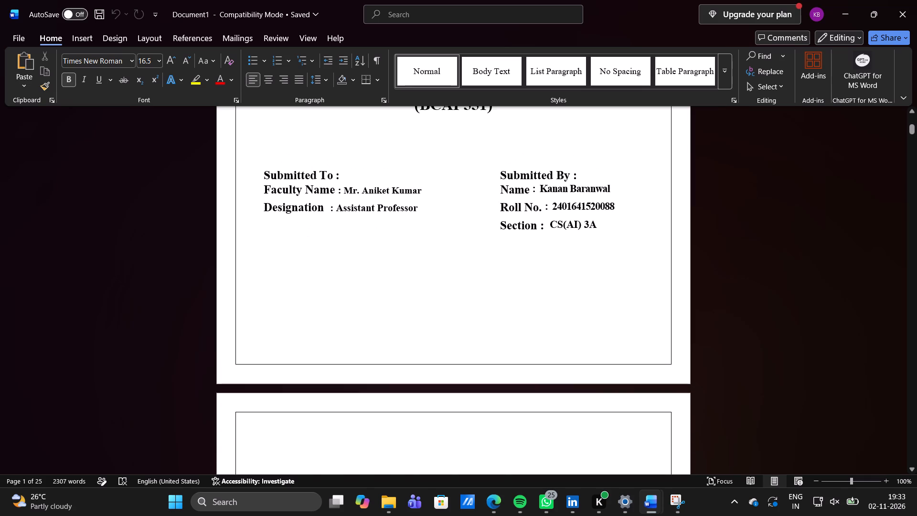
scroll(508, 308, down, 6)
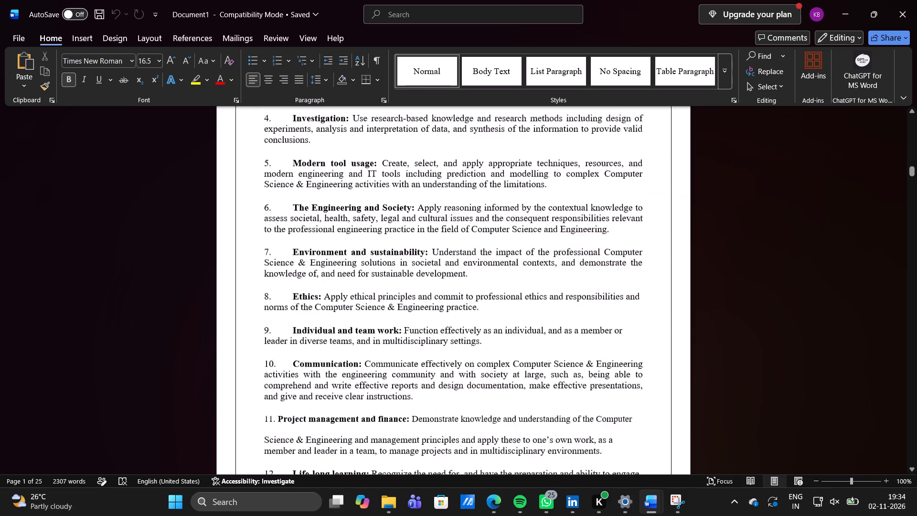
scroll(508, 308, down, 3)
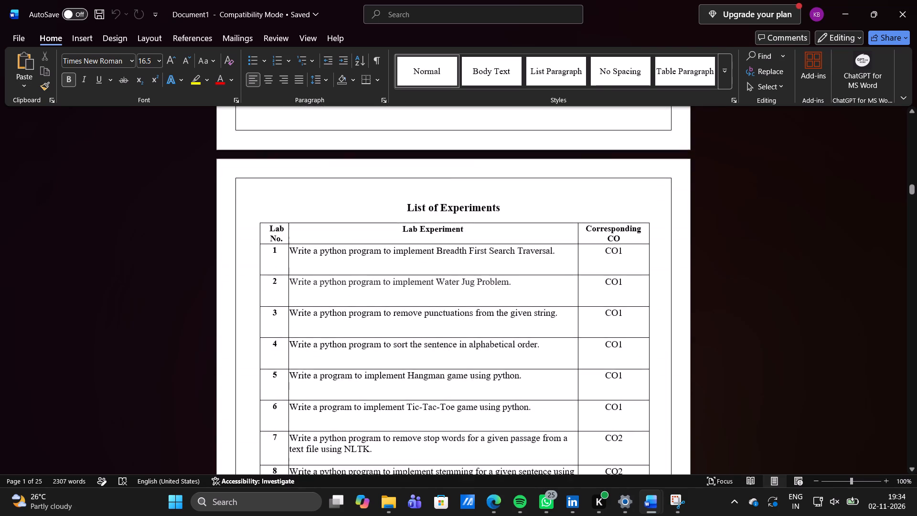
scroll(508, 308, down, 5)
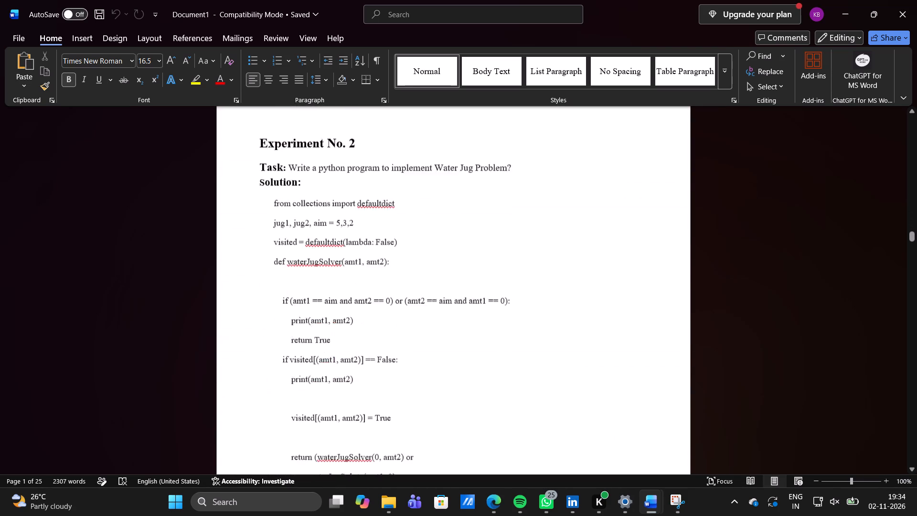
scroll(508, 308, down, 3)
scroll(508, 308, up, 20)
scroll(508, 308, up, 10)
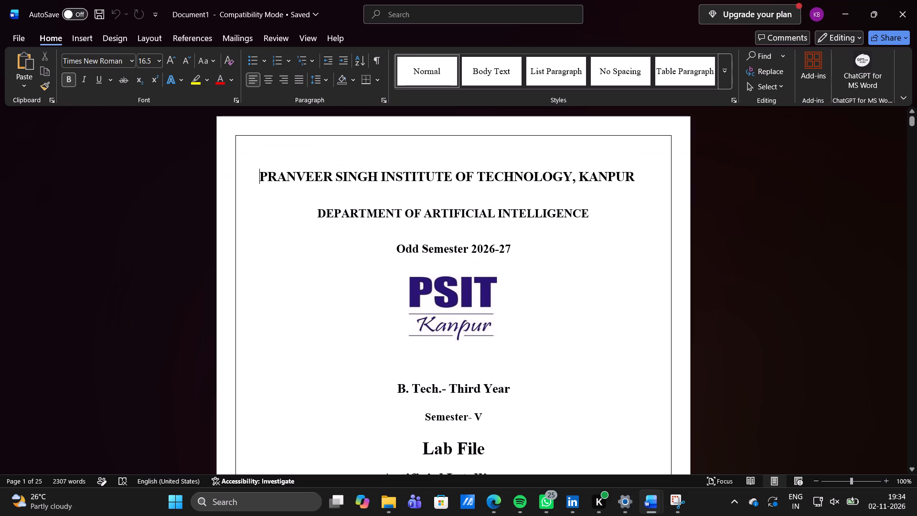
Print the whole copied document with Microsoft Print to PDF, saving it on the Desktop as "Kanan_AI FINAL".
key(ctrl+p)
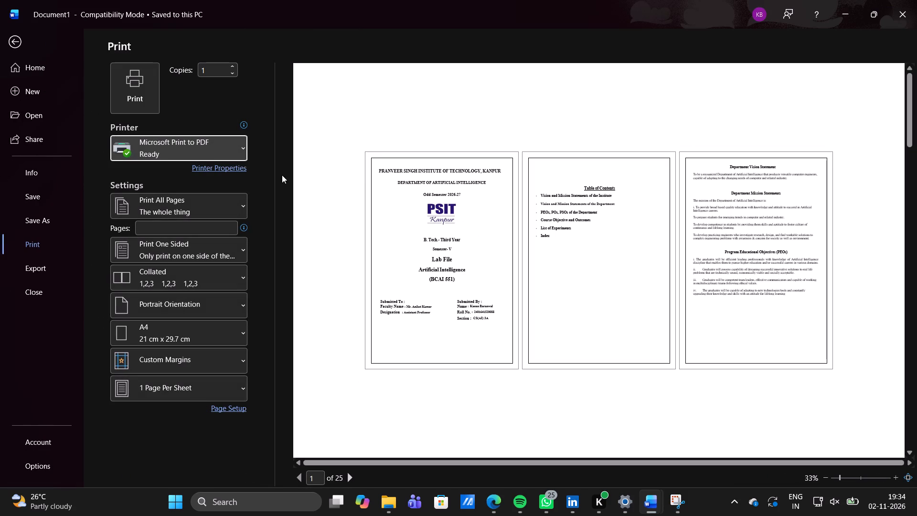
click(137, 89)
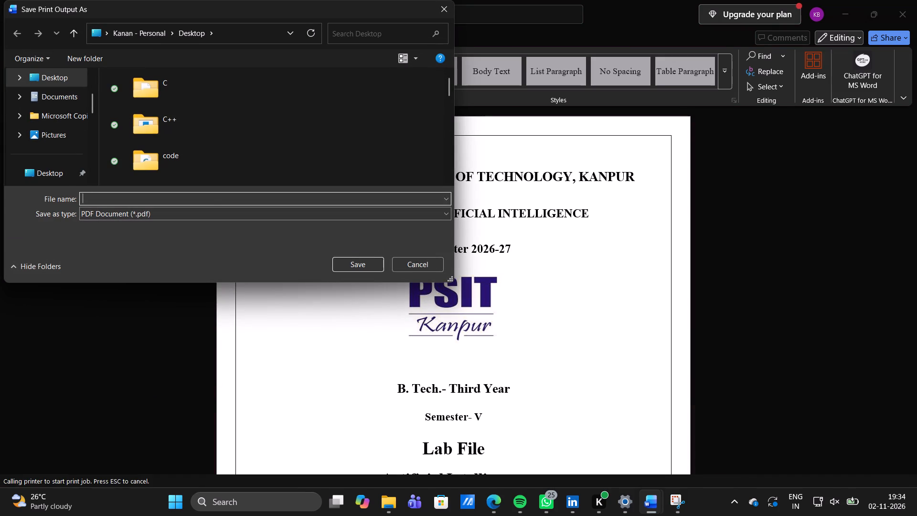
key(k)
text(anan)
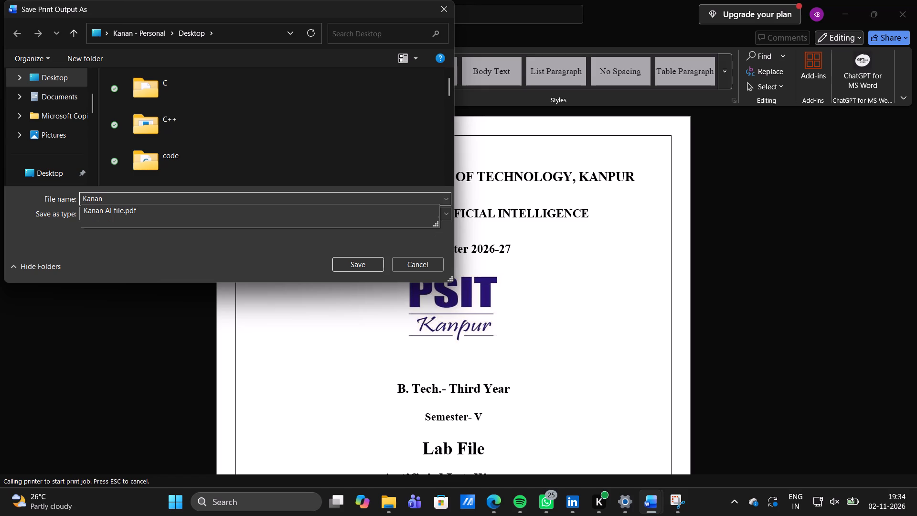
key(shift+underscore)
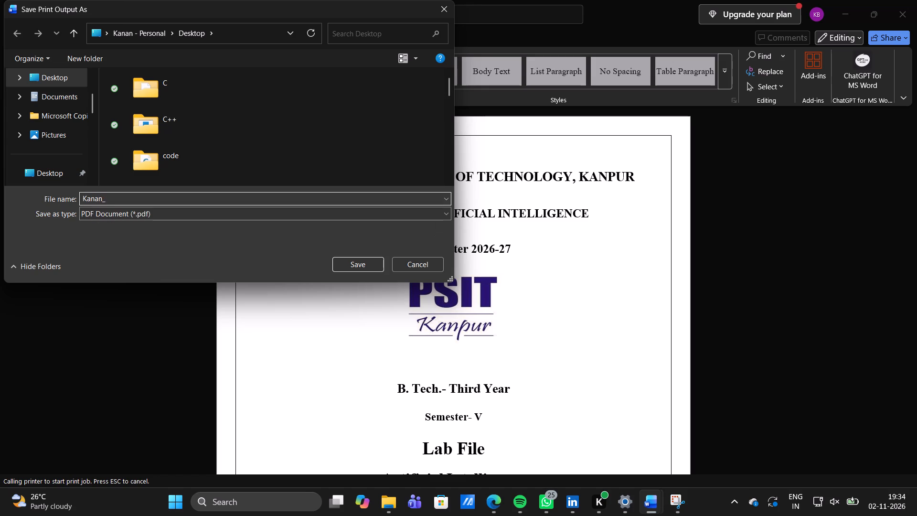
key(a)
key(i)
key(space)
text(FINA)
key(l)
key(Return)
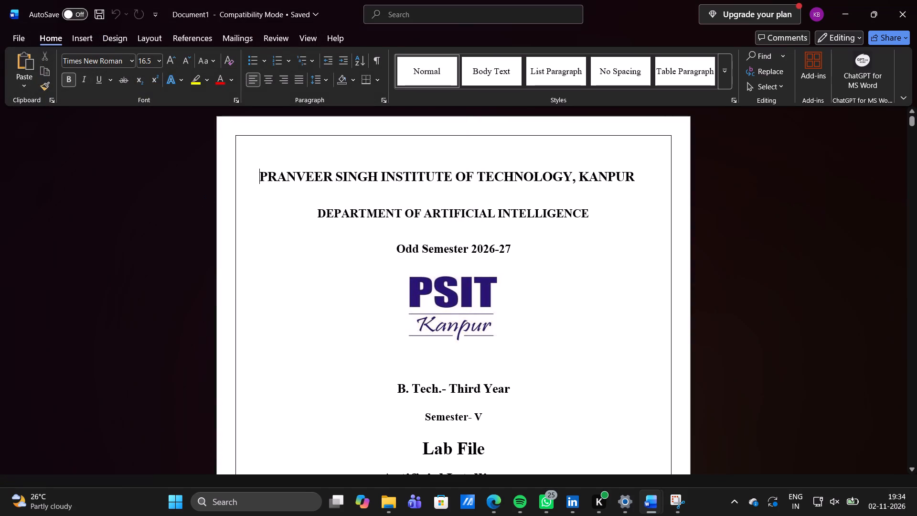
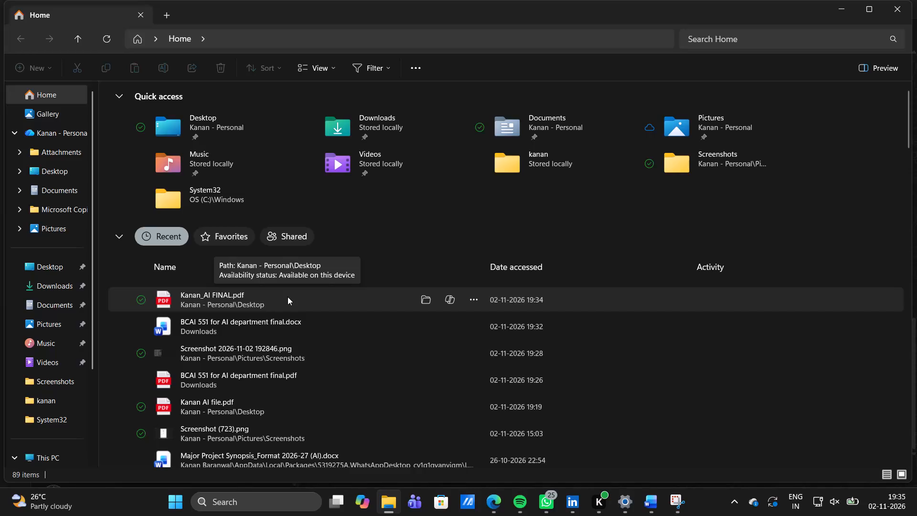
Open the exported Kanan_AI FINAL.pdf in Edge and review all its pages from the cover through the experiments and extra programs.
double_click(288, 297)
scroll(474, 310, down, 1)
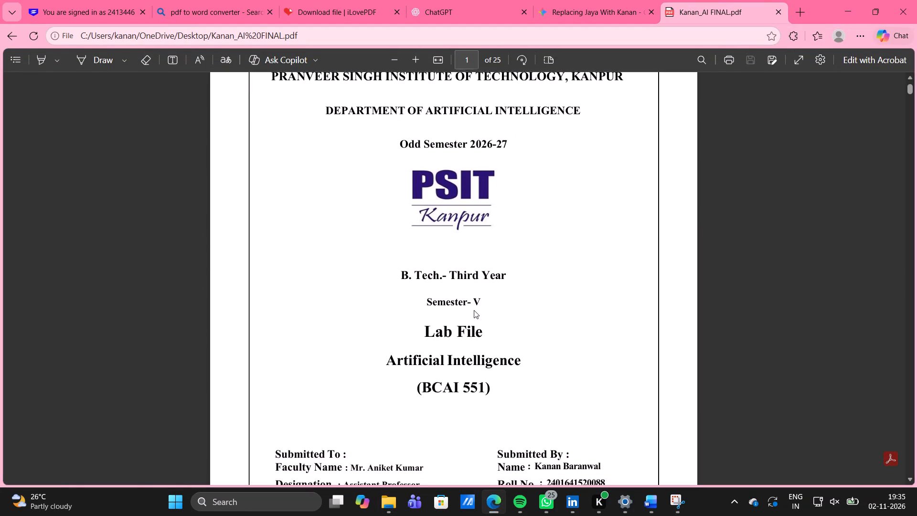
scroll(474, 310, down, 5)
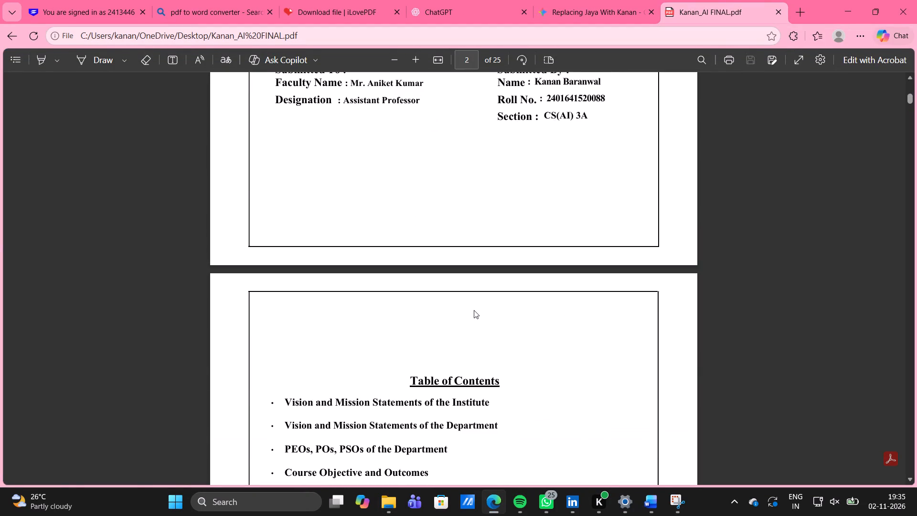
scroll(474, 310, down, 12)
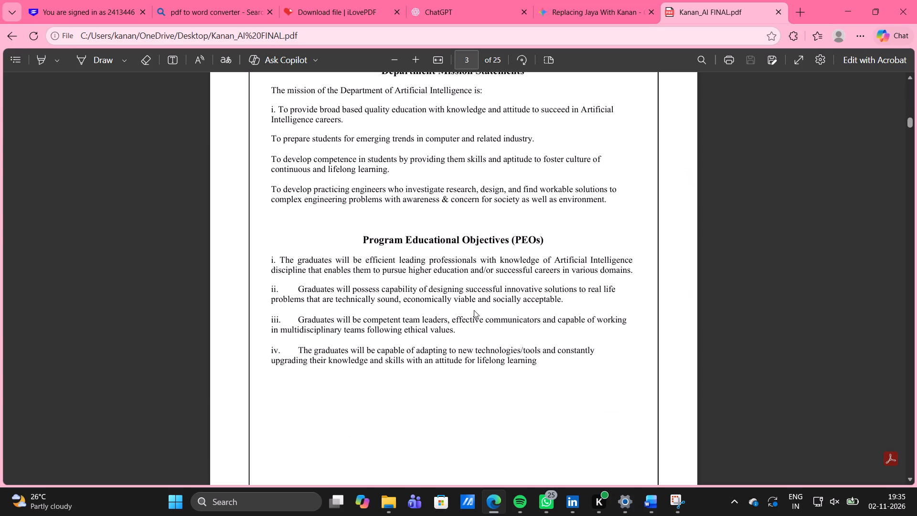
scroll(474, 310, down, 14)
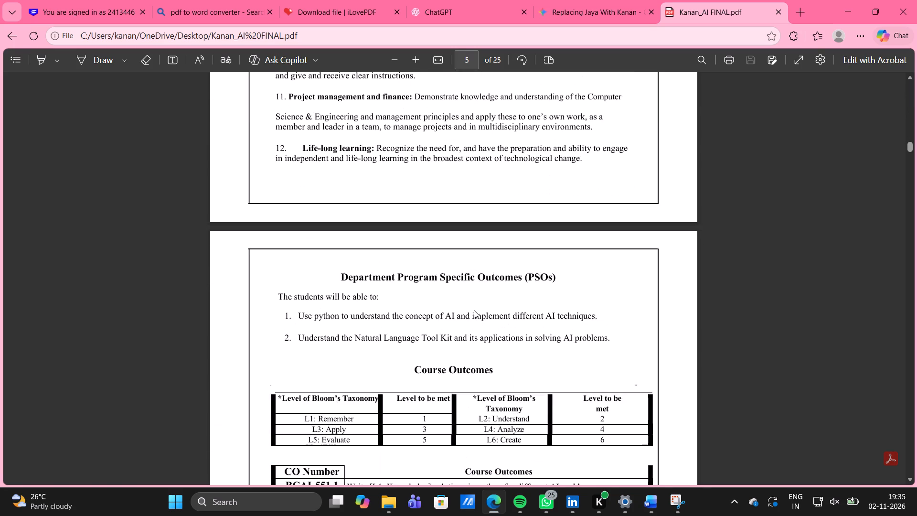
scroll(474, 310, down, 13)
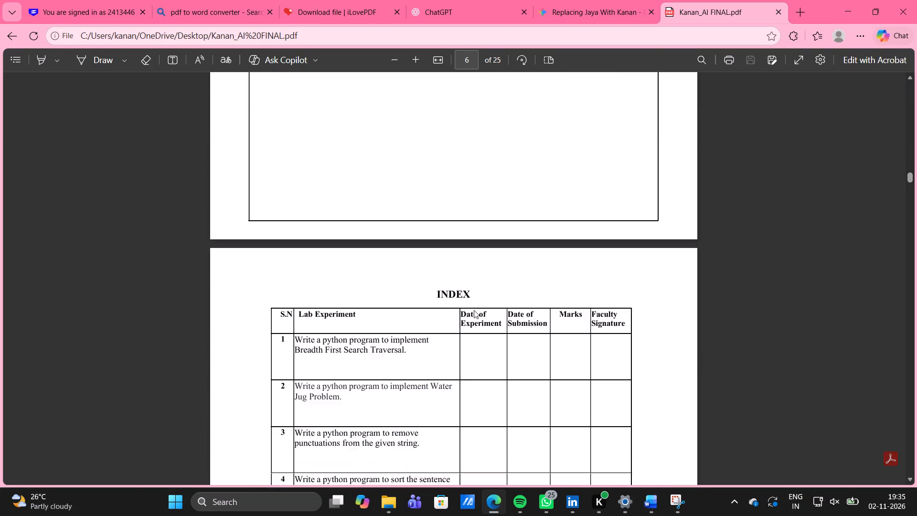
scroll(474, 310, down, 13)
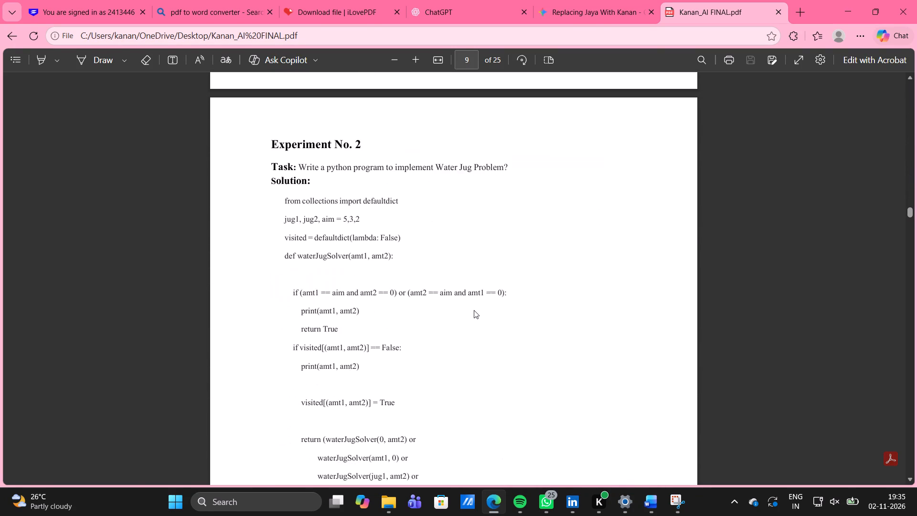
scroll(474, 310, down, 13)
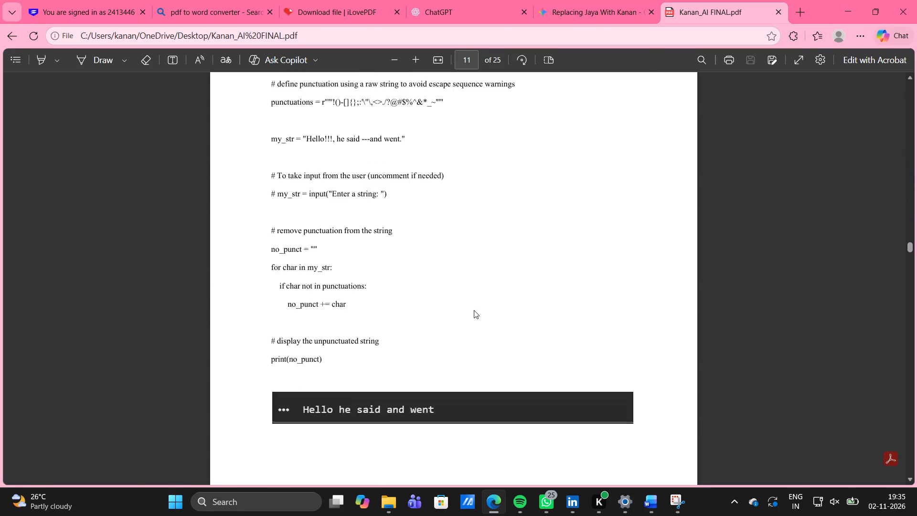
scroll(474, 310, down, 13)
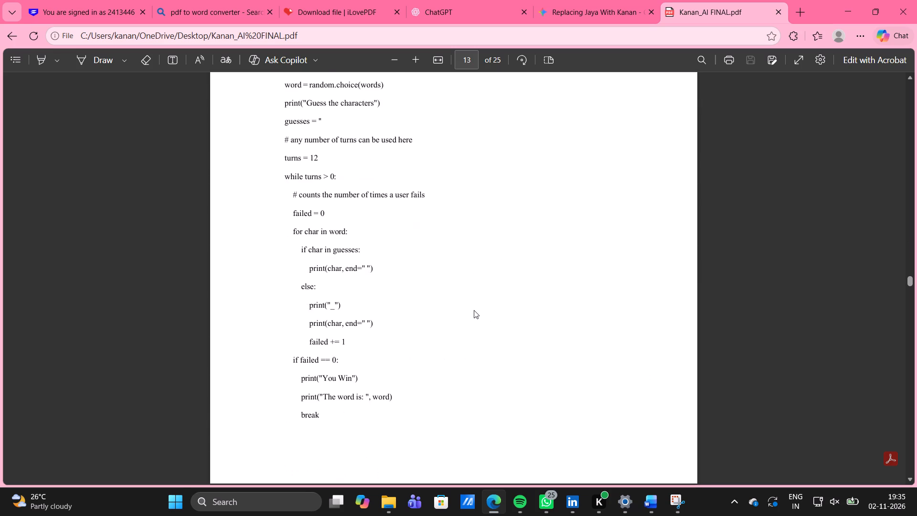
scroll(474, 310, down, 10)
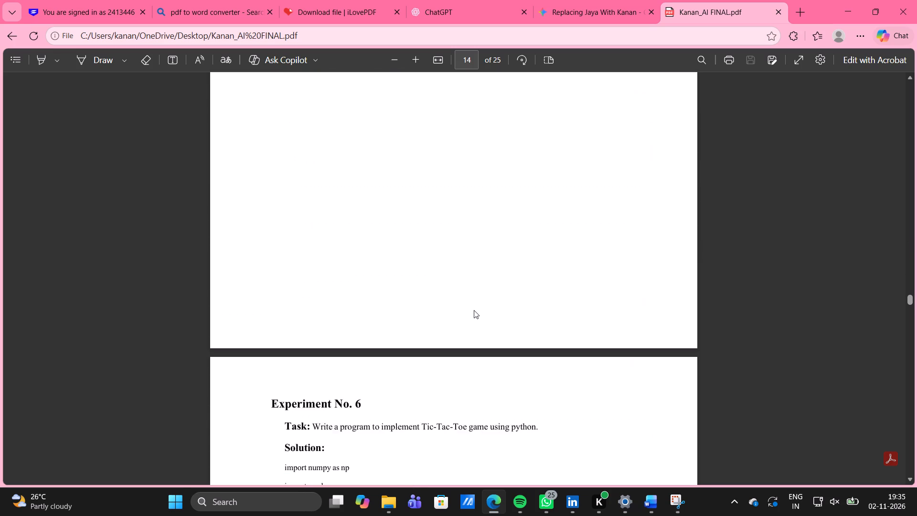
scroll(474, 310, down, 13)
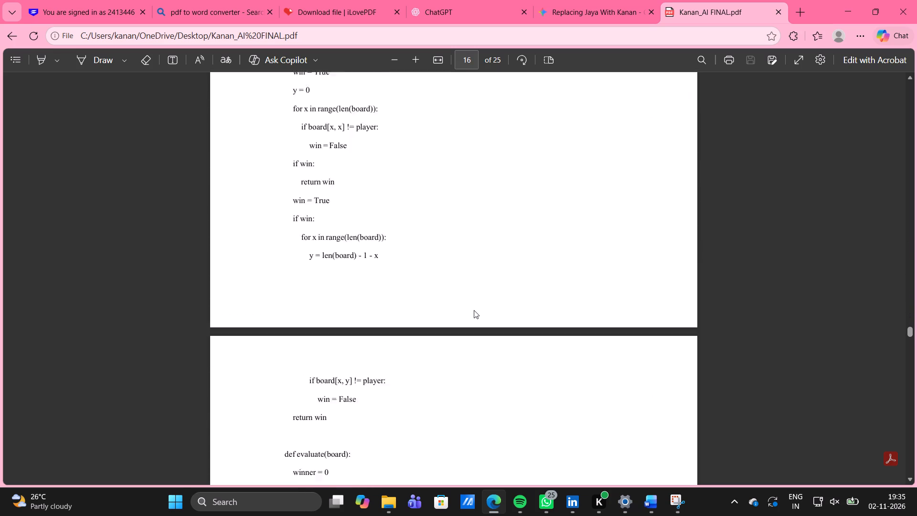
scroll(474, 310, down, 13)
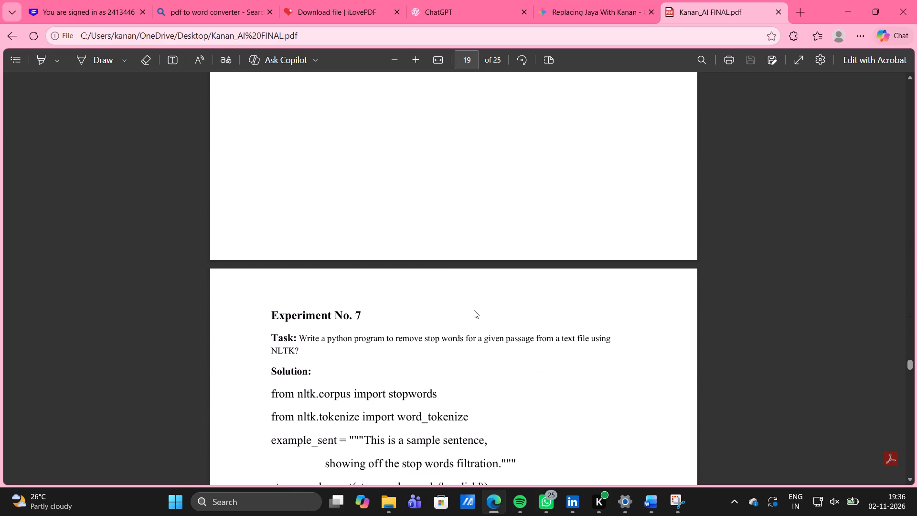
scroll(474, 310, down, 12)
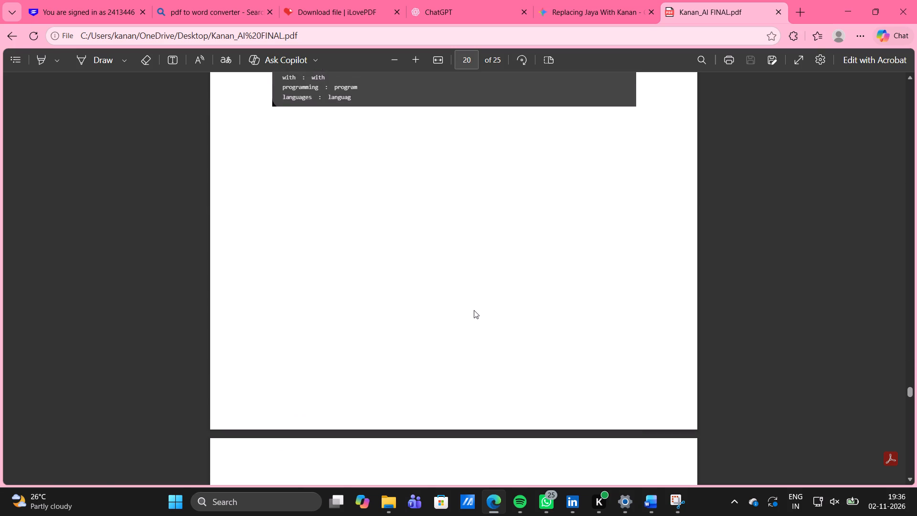
scroll(474, 310, down, 11)
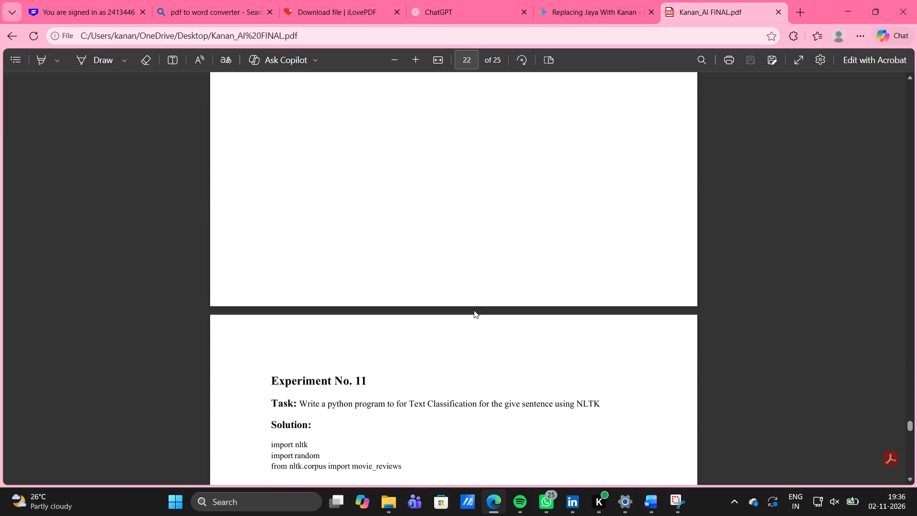
scroll(474, 310, down, 9)
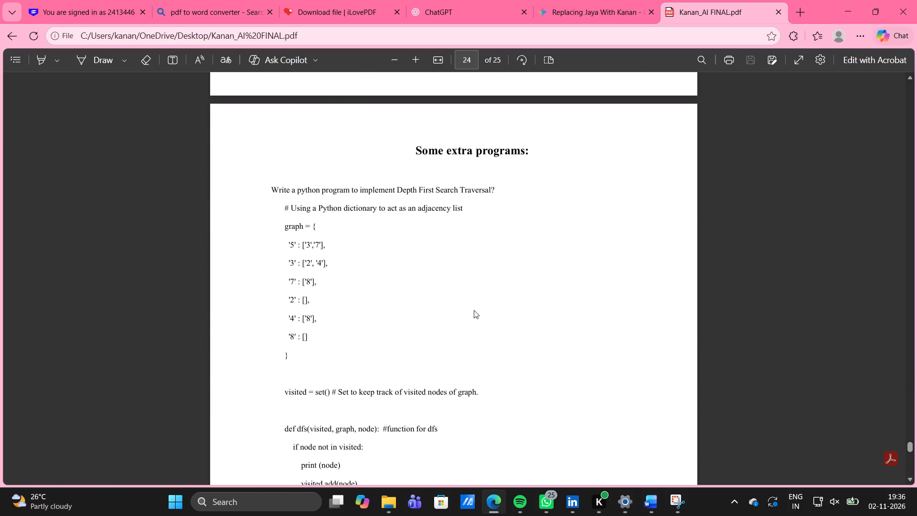
scroll(474, 310, down, 13)
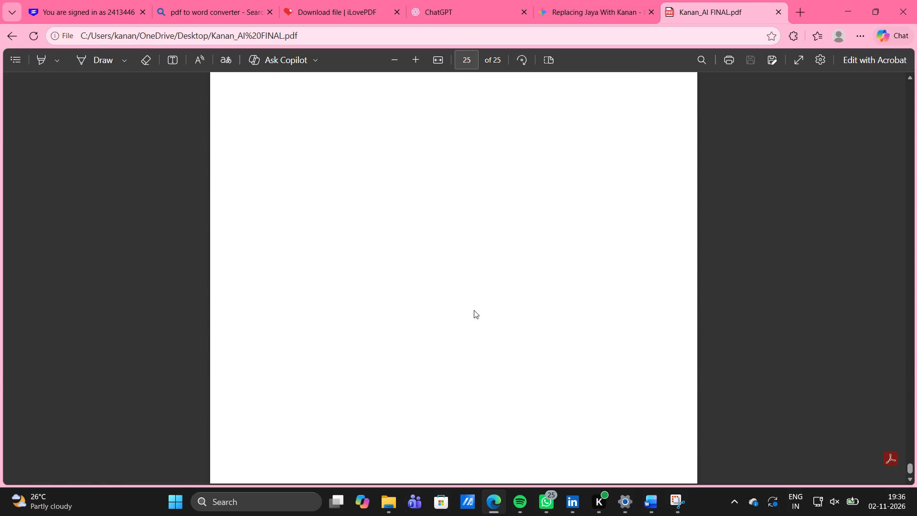
scroll(474, 310, down, 6)
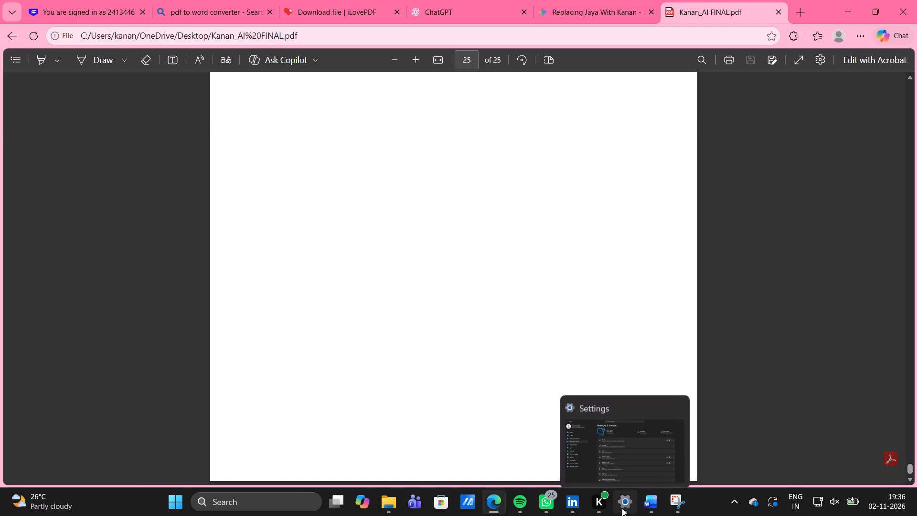